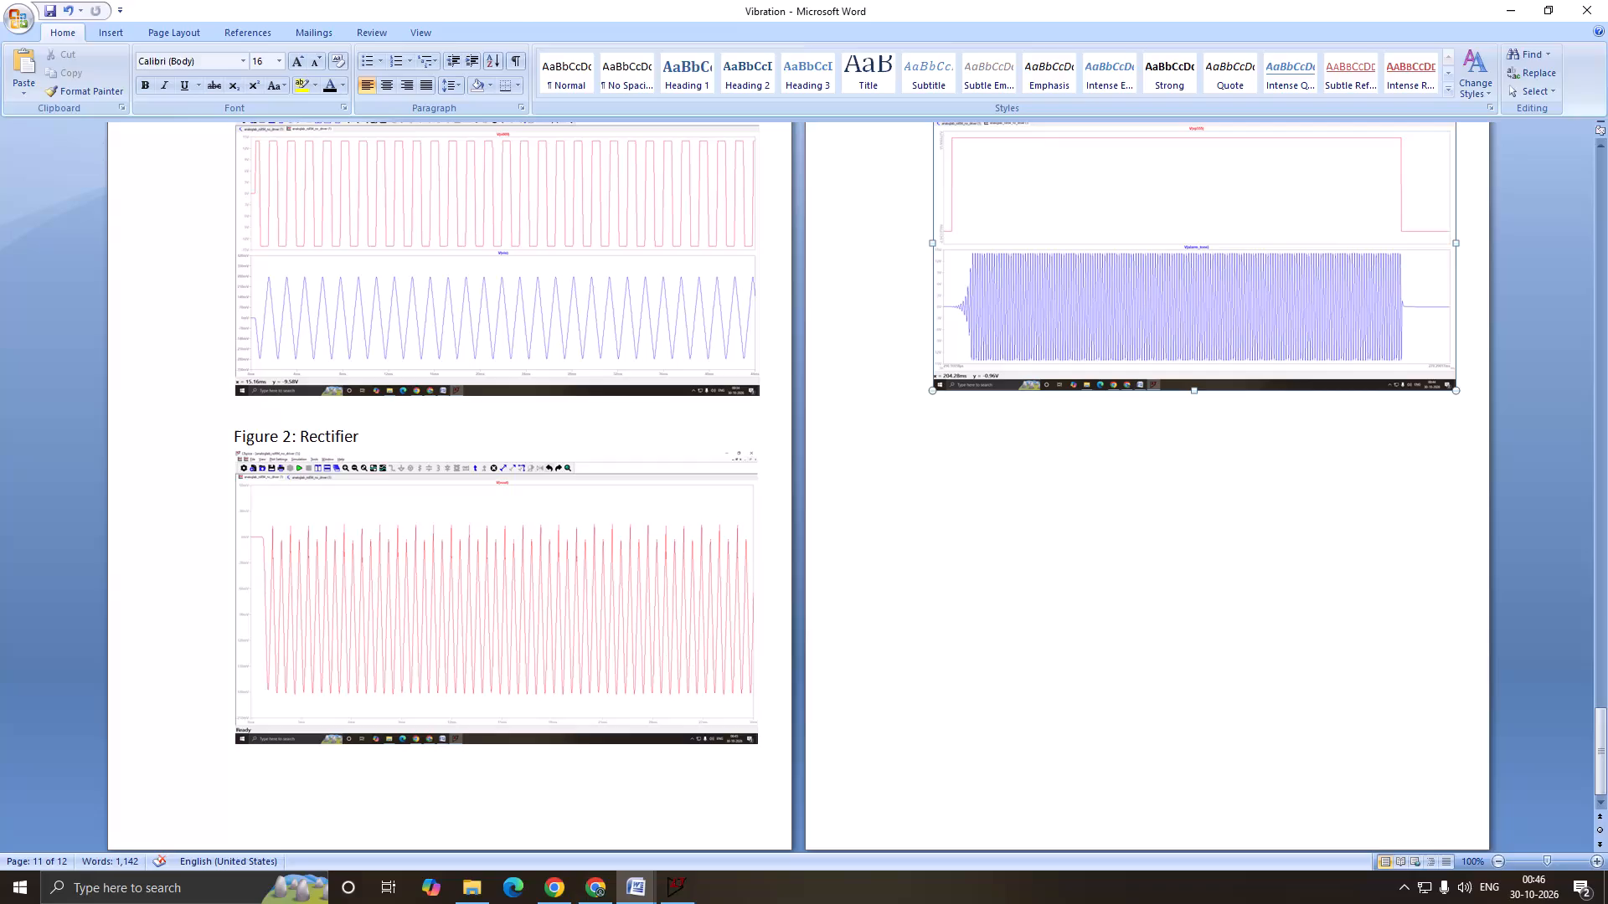
Add an empty line below the Figure 3 oscillator output image on the last page.
click(948, 474)
click(1474, 380)
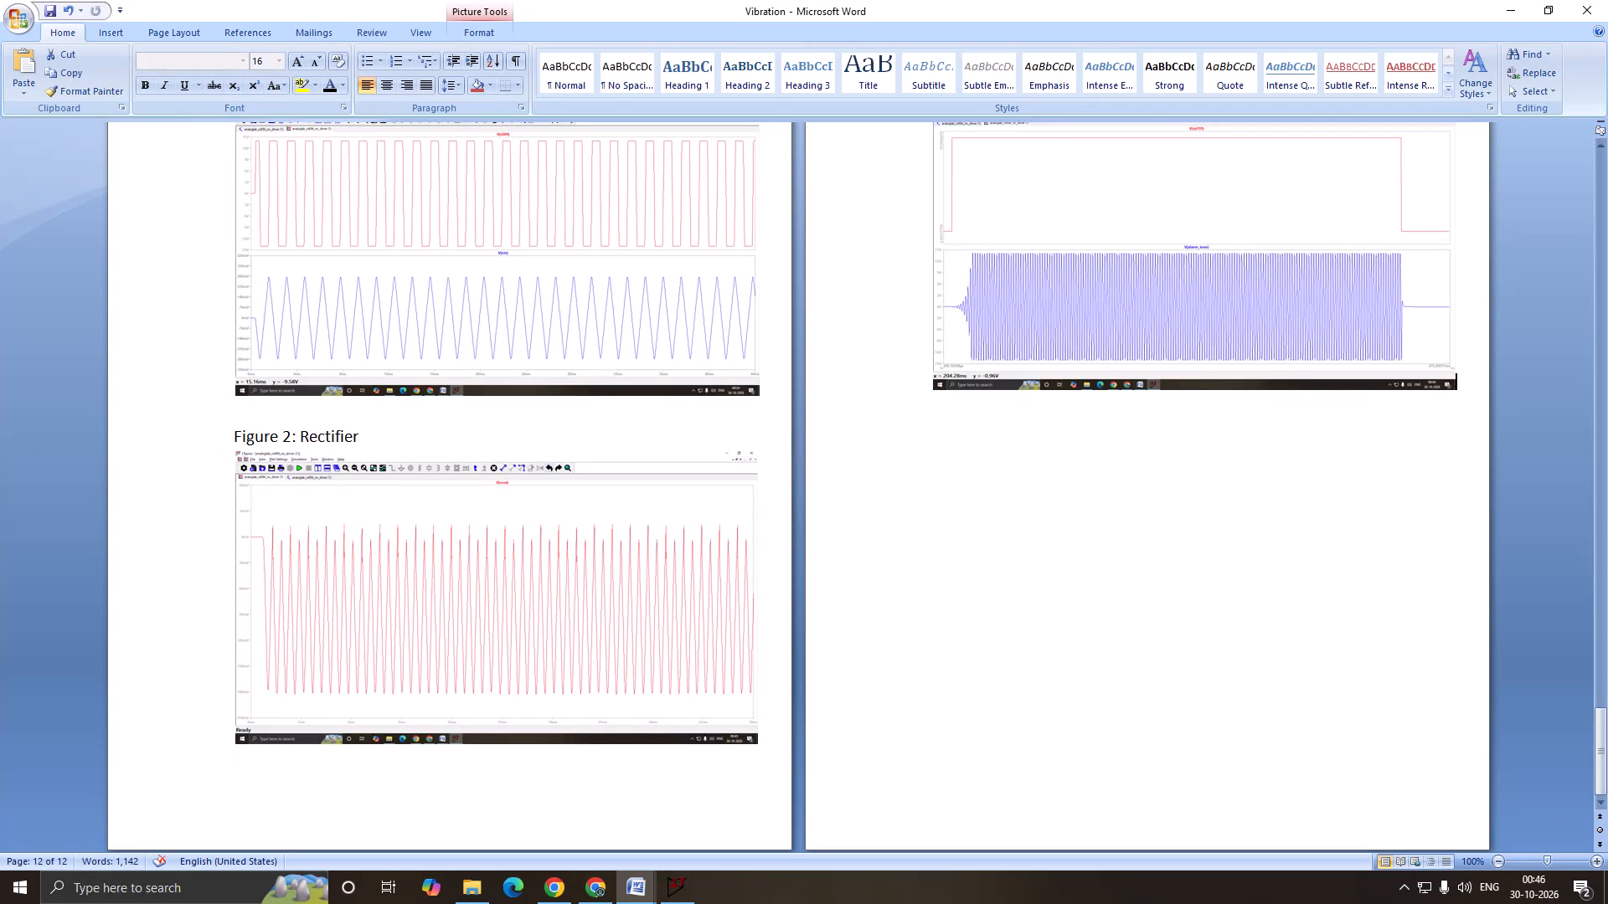
key(Return)
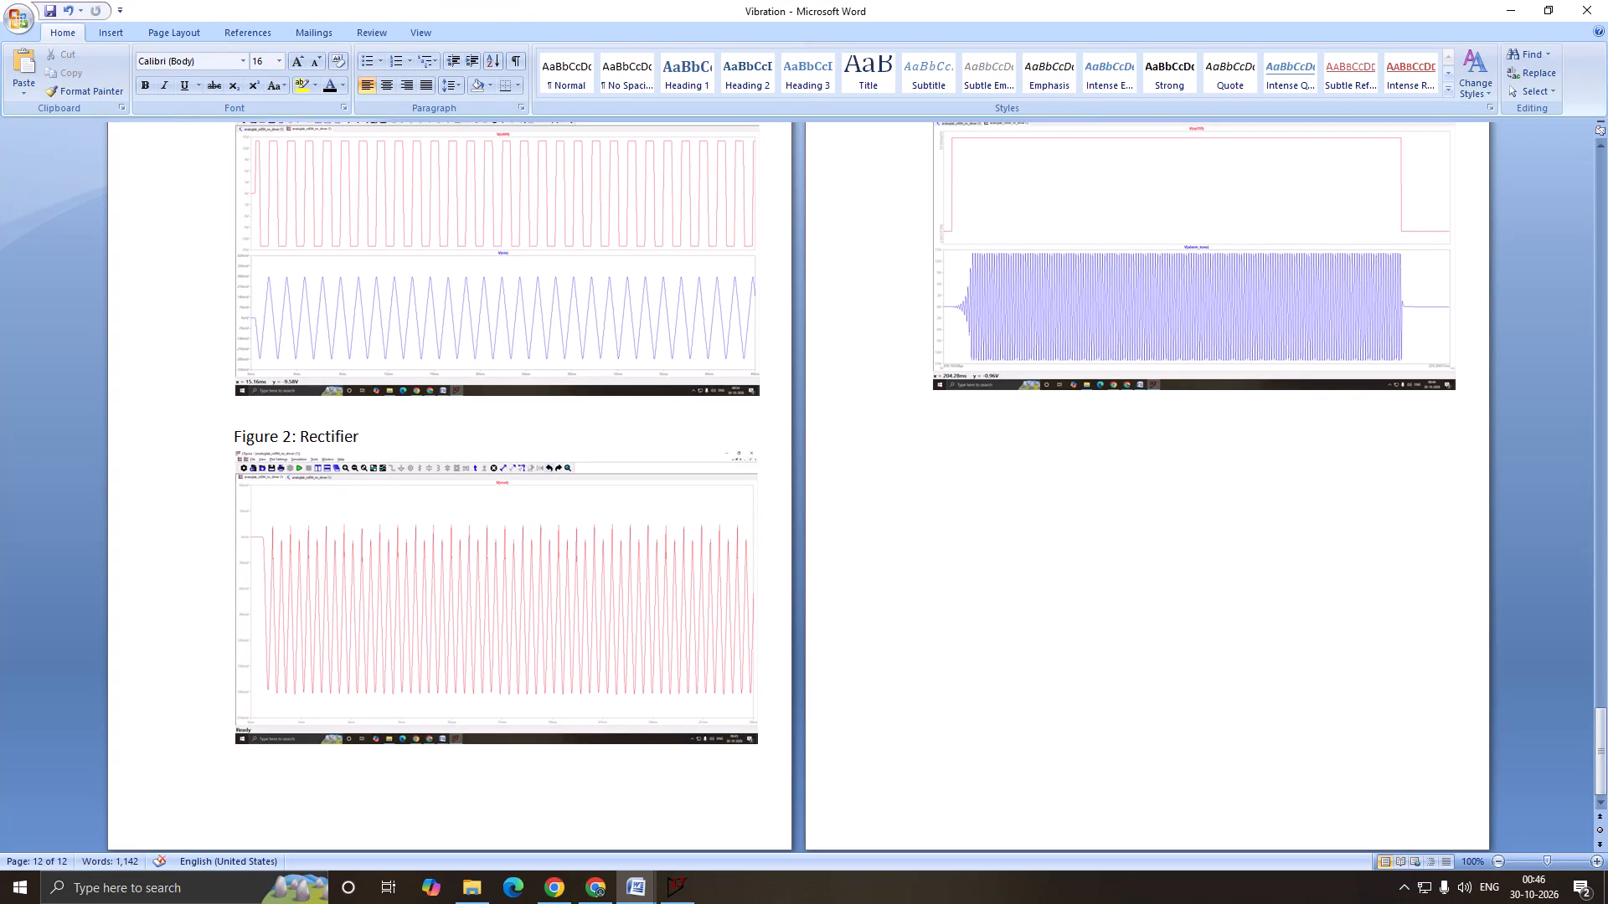
key(Return)
Copy the heading "8. Calculated vs measured values" from the VTAU Report PDF in Chrome and paste it below Figure 3 in the Word document.
click(558, 886)
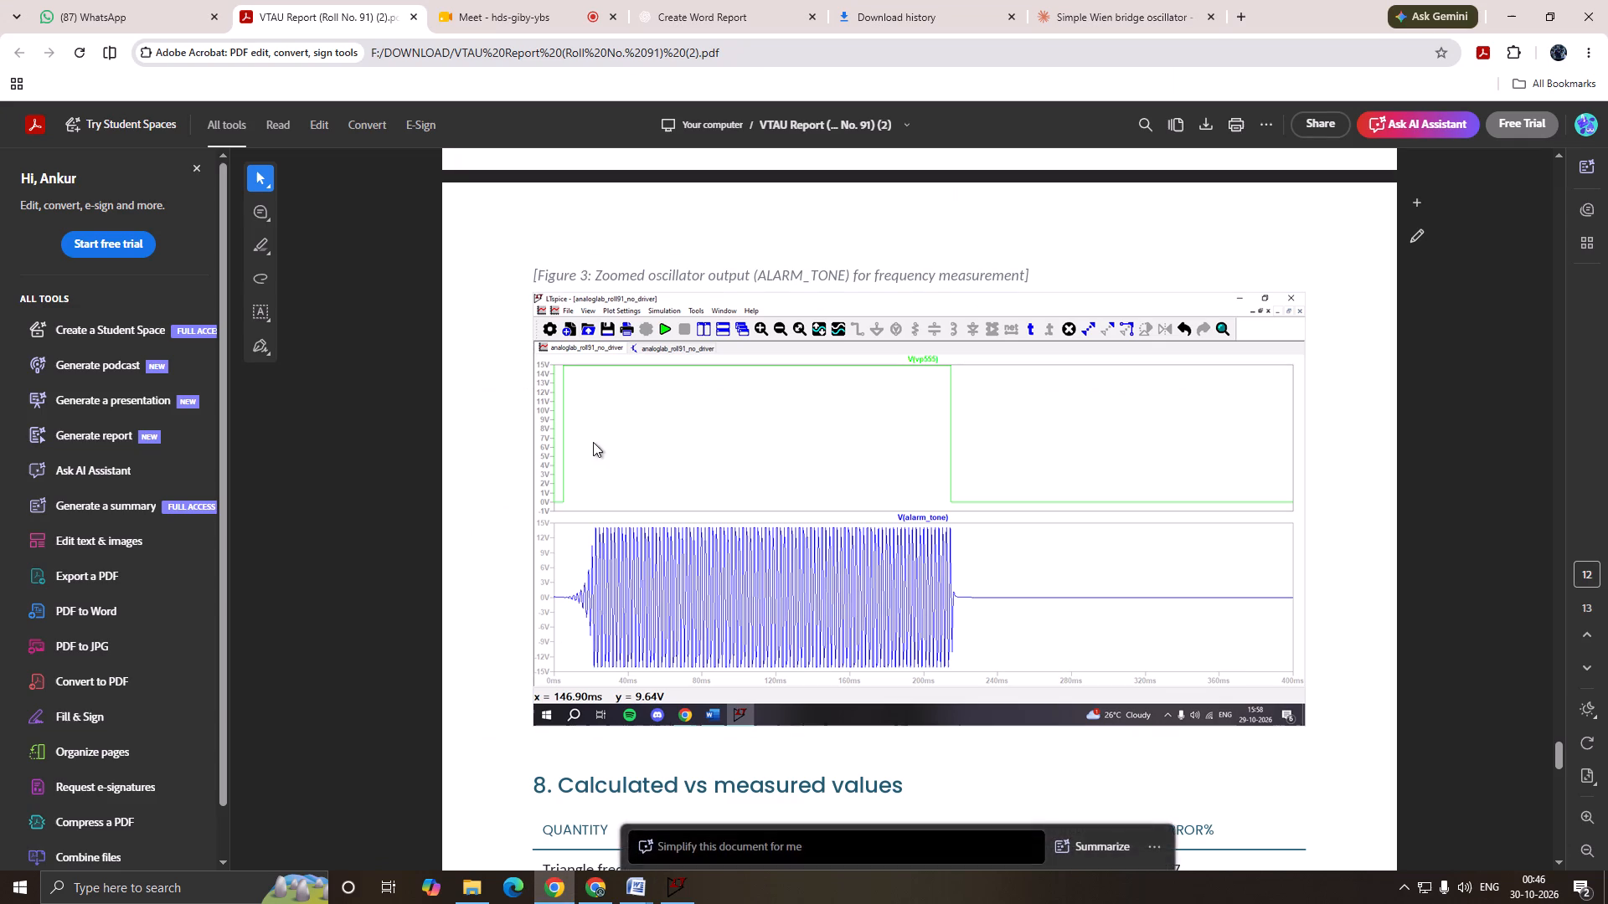
scroll(593, 442, down, 6)
drag(904, 279, 537, 266)
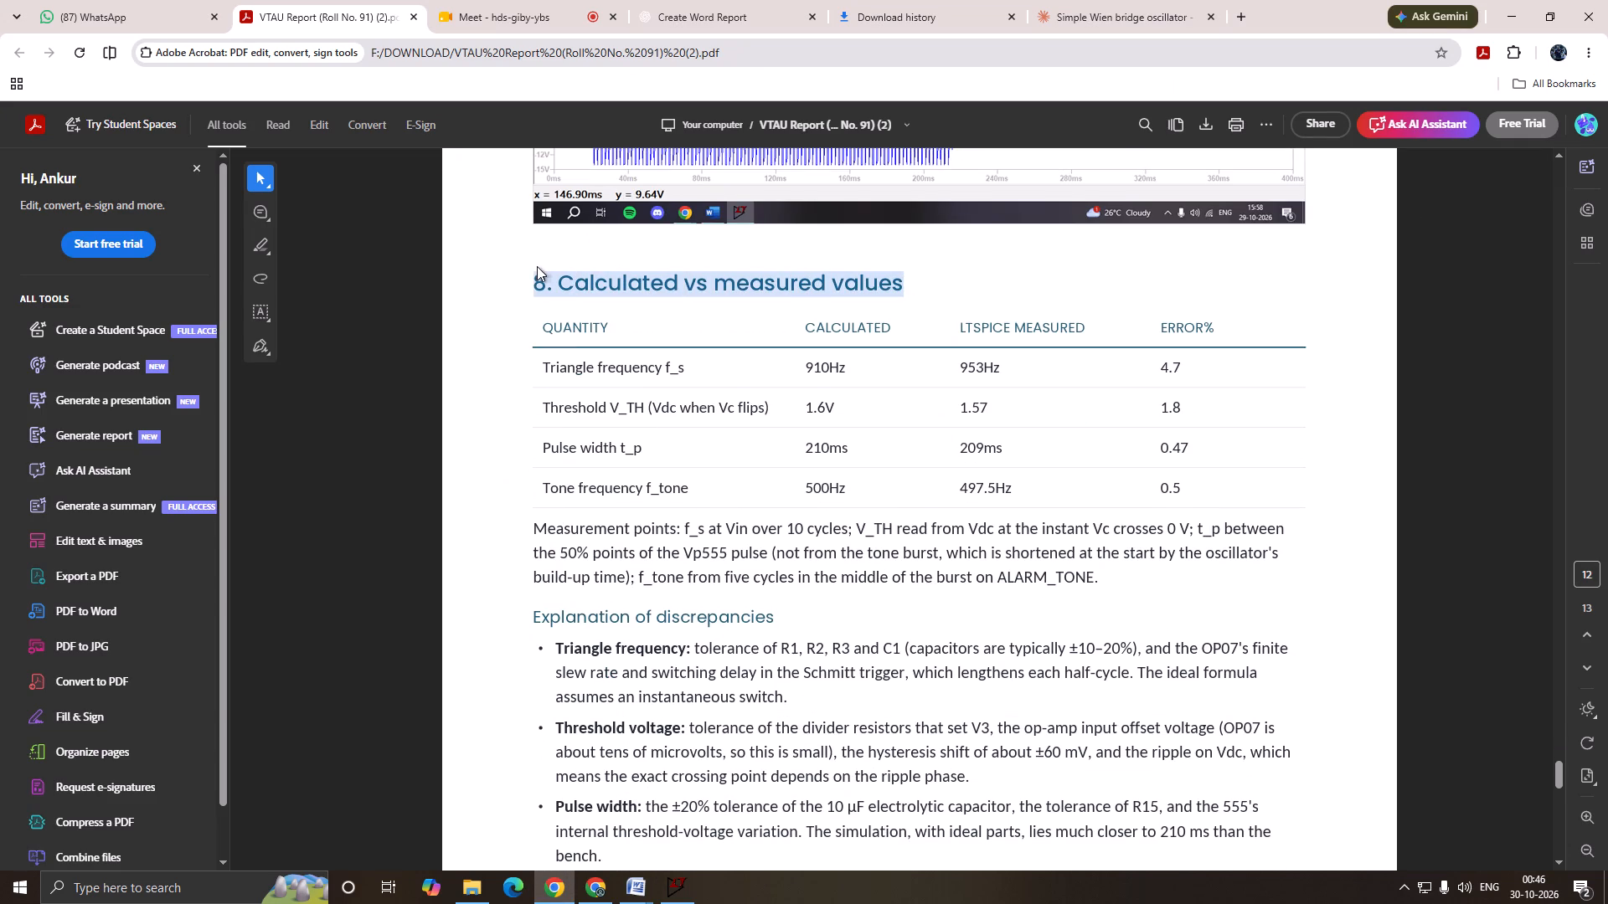
drag(537, 266, 528, 266)
right_click(587, 286)
click(652, 387)
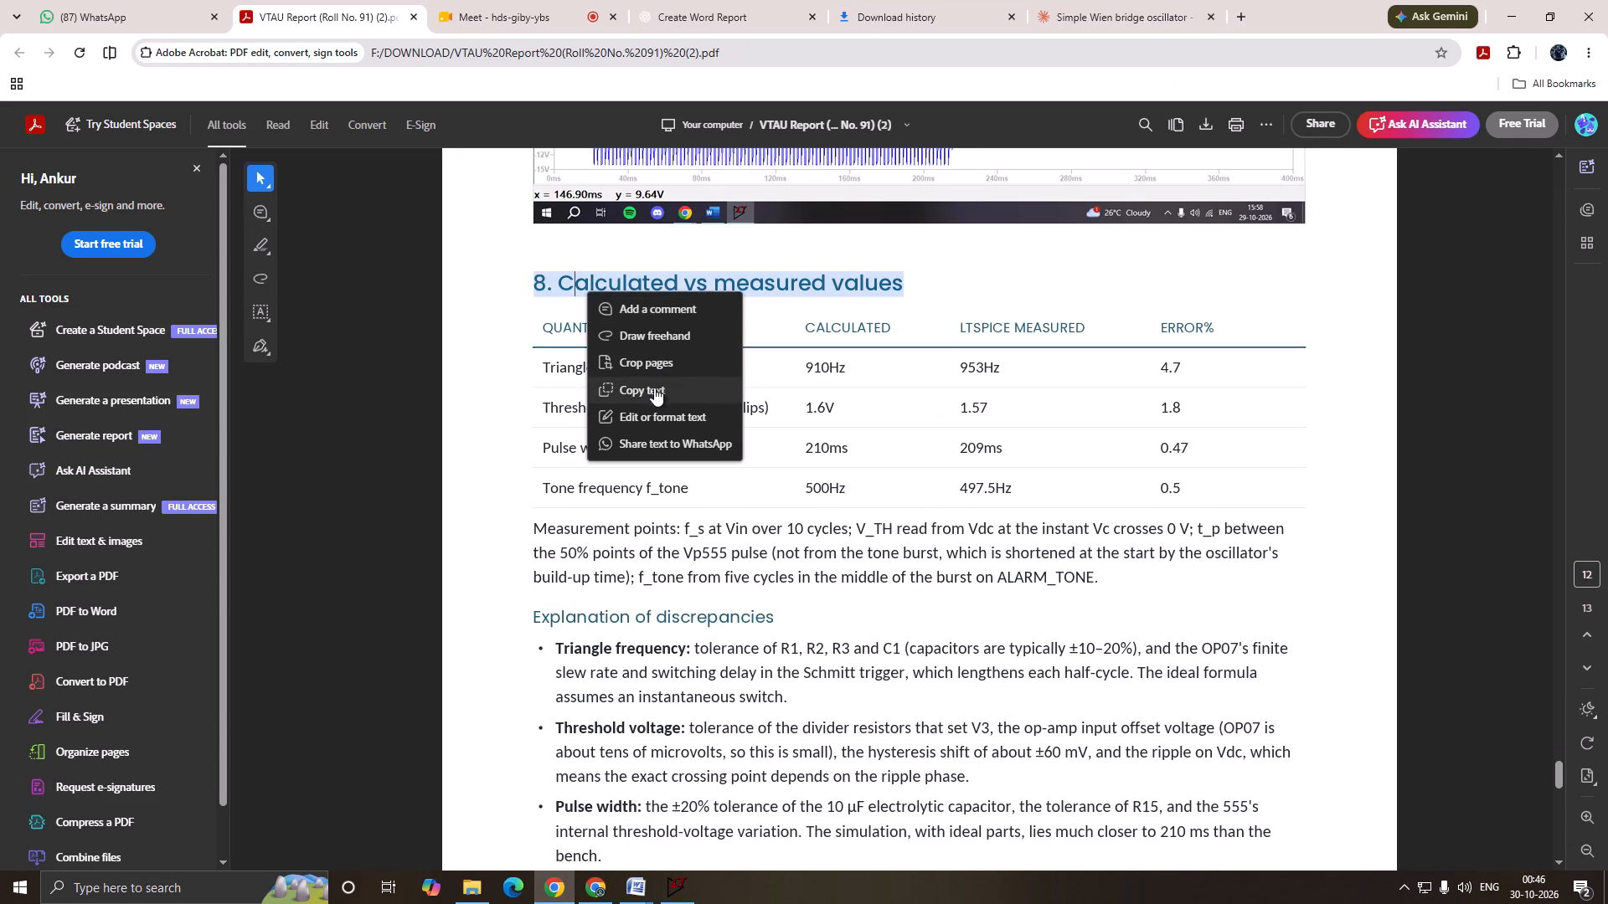
click(628, 896)
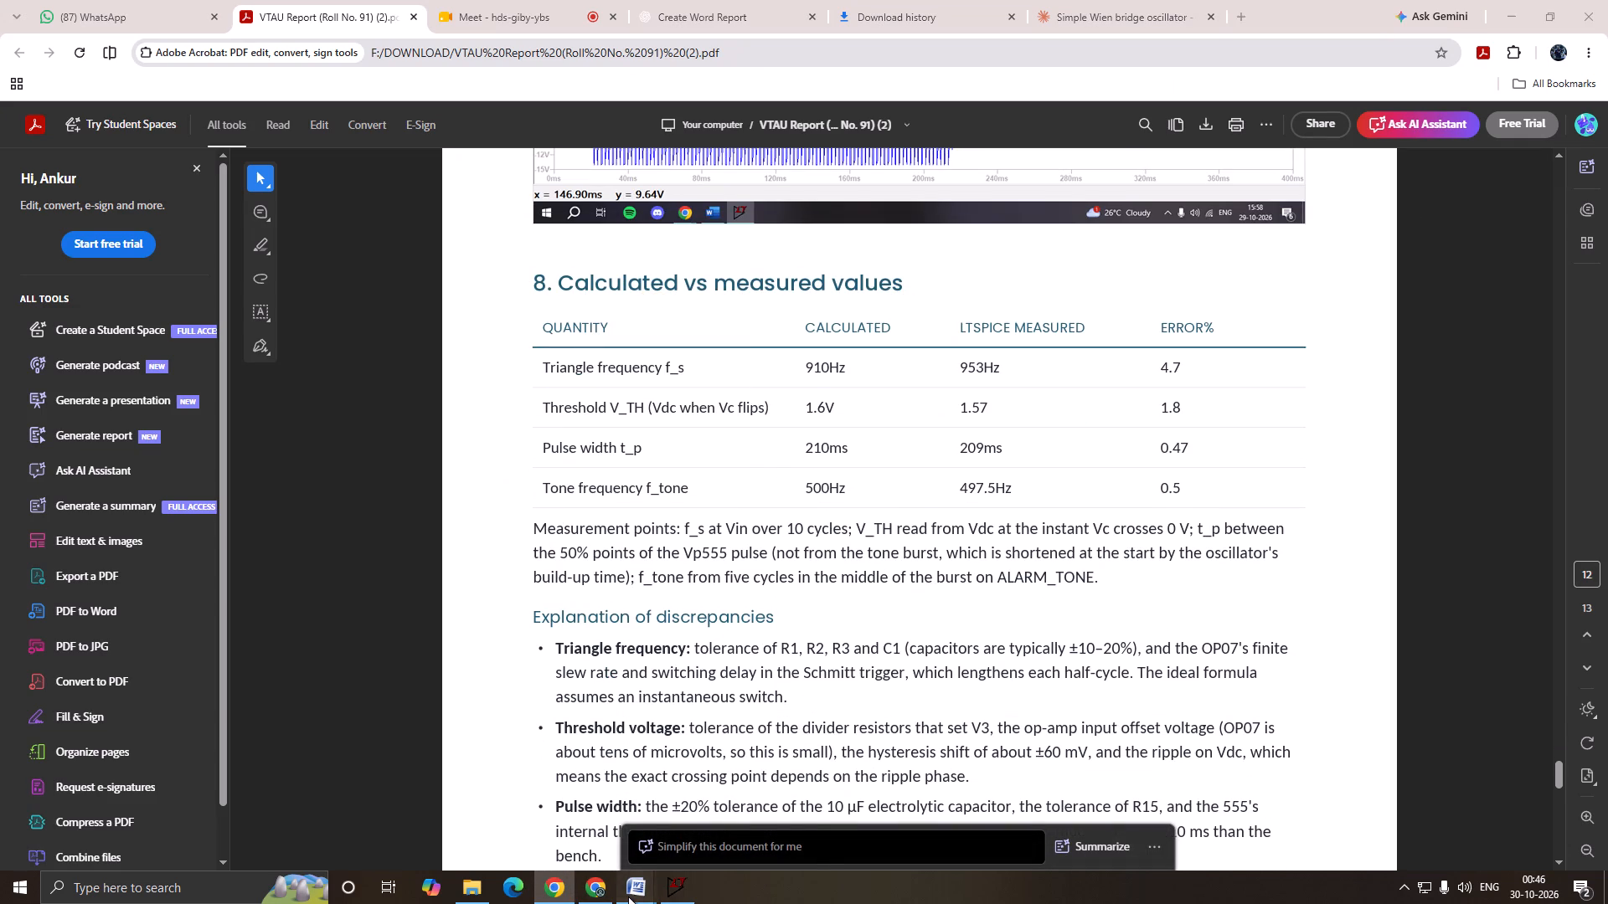
click(570, 844)
scroll(872, 582, up, 14)
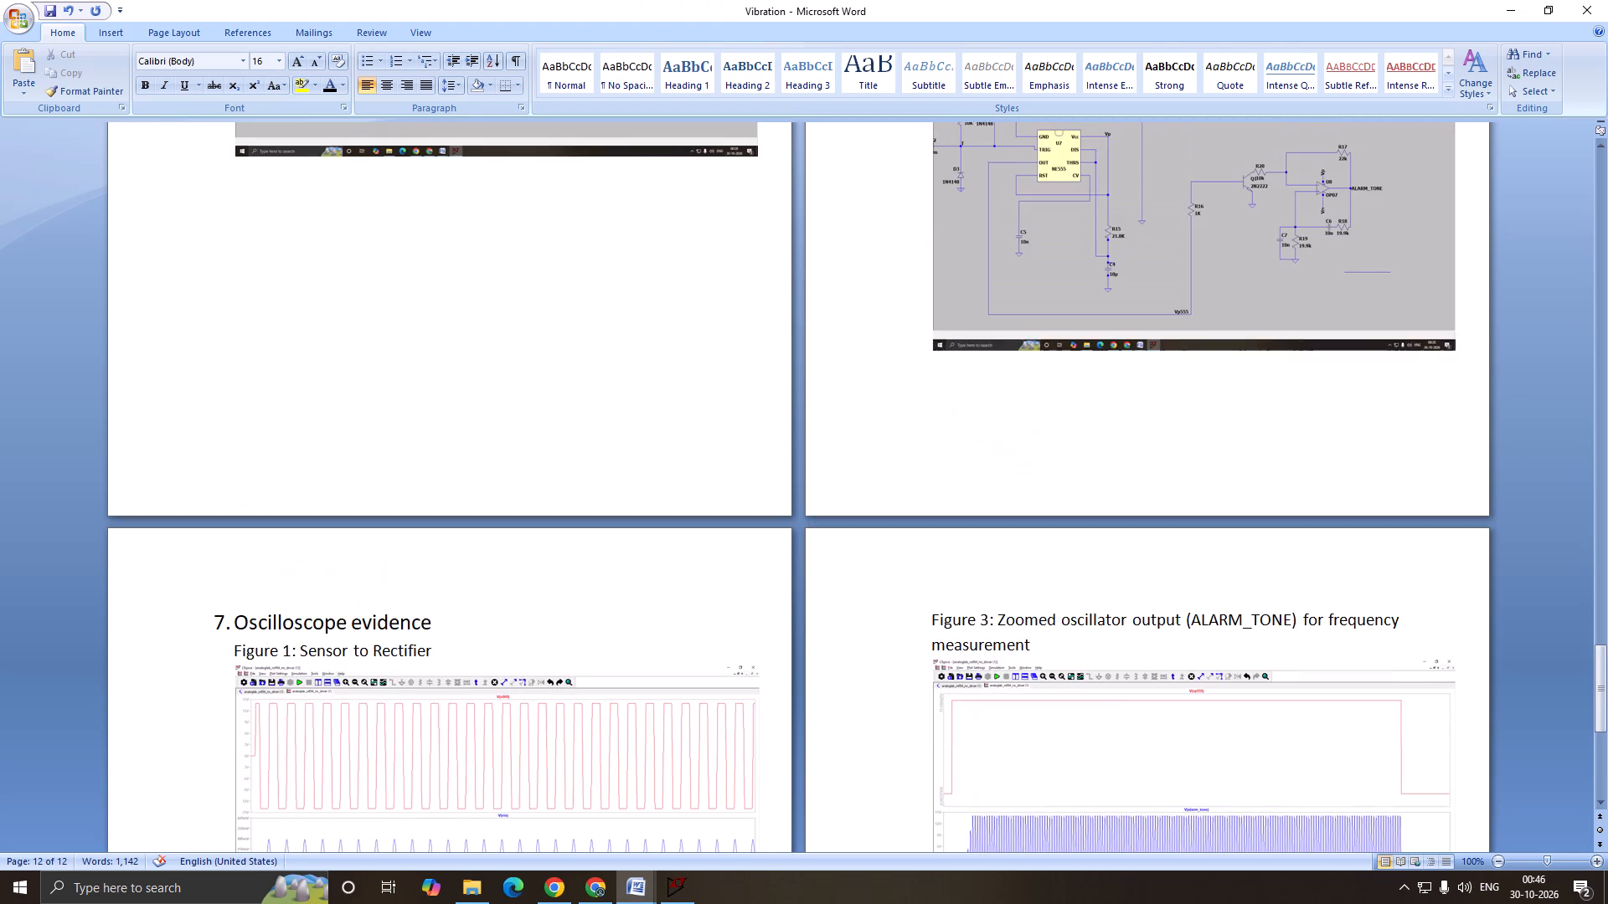
scroll(885, 552, down, 16)
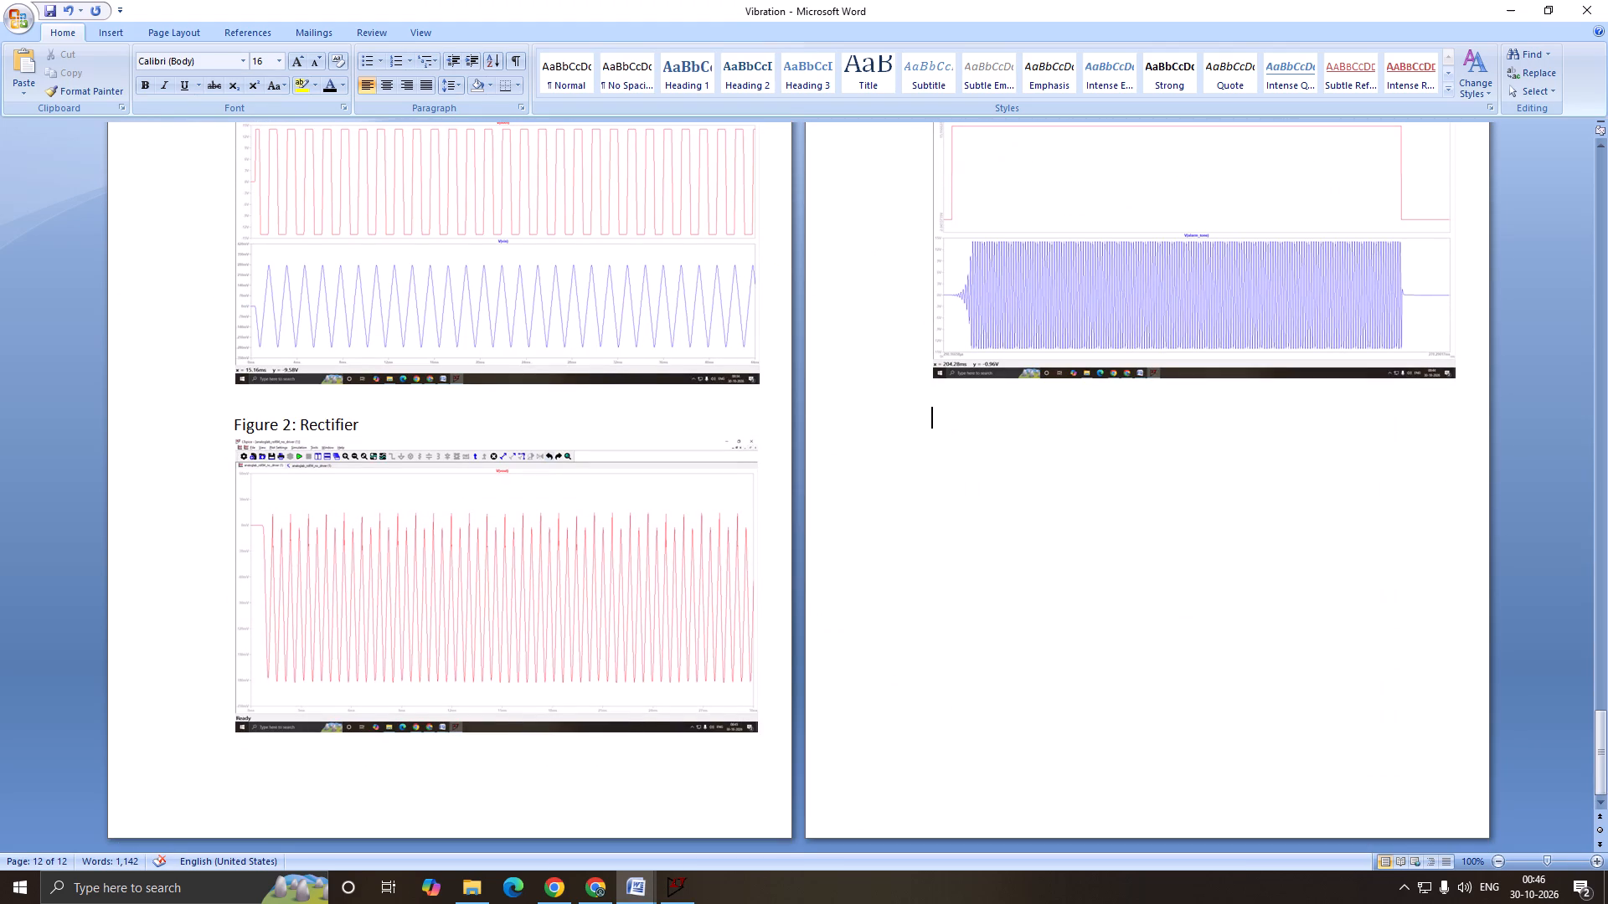
key(ctrl+v)
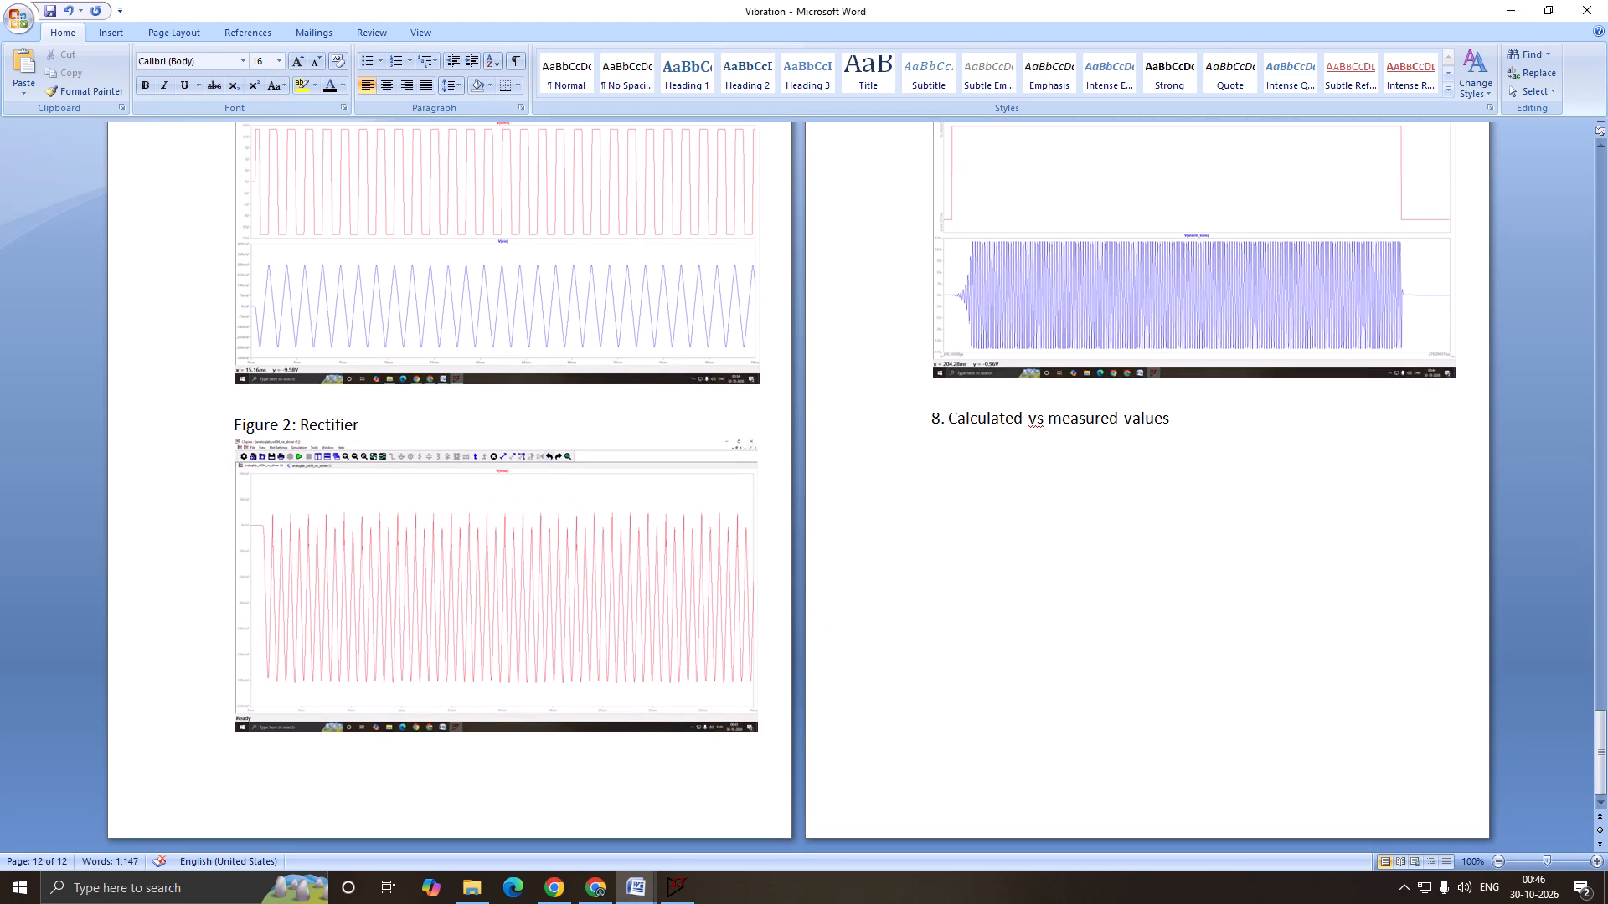
Set the font size of the "8. Calculated vs measured values" heading to 20.
drag(1179, 423, 987, 404)
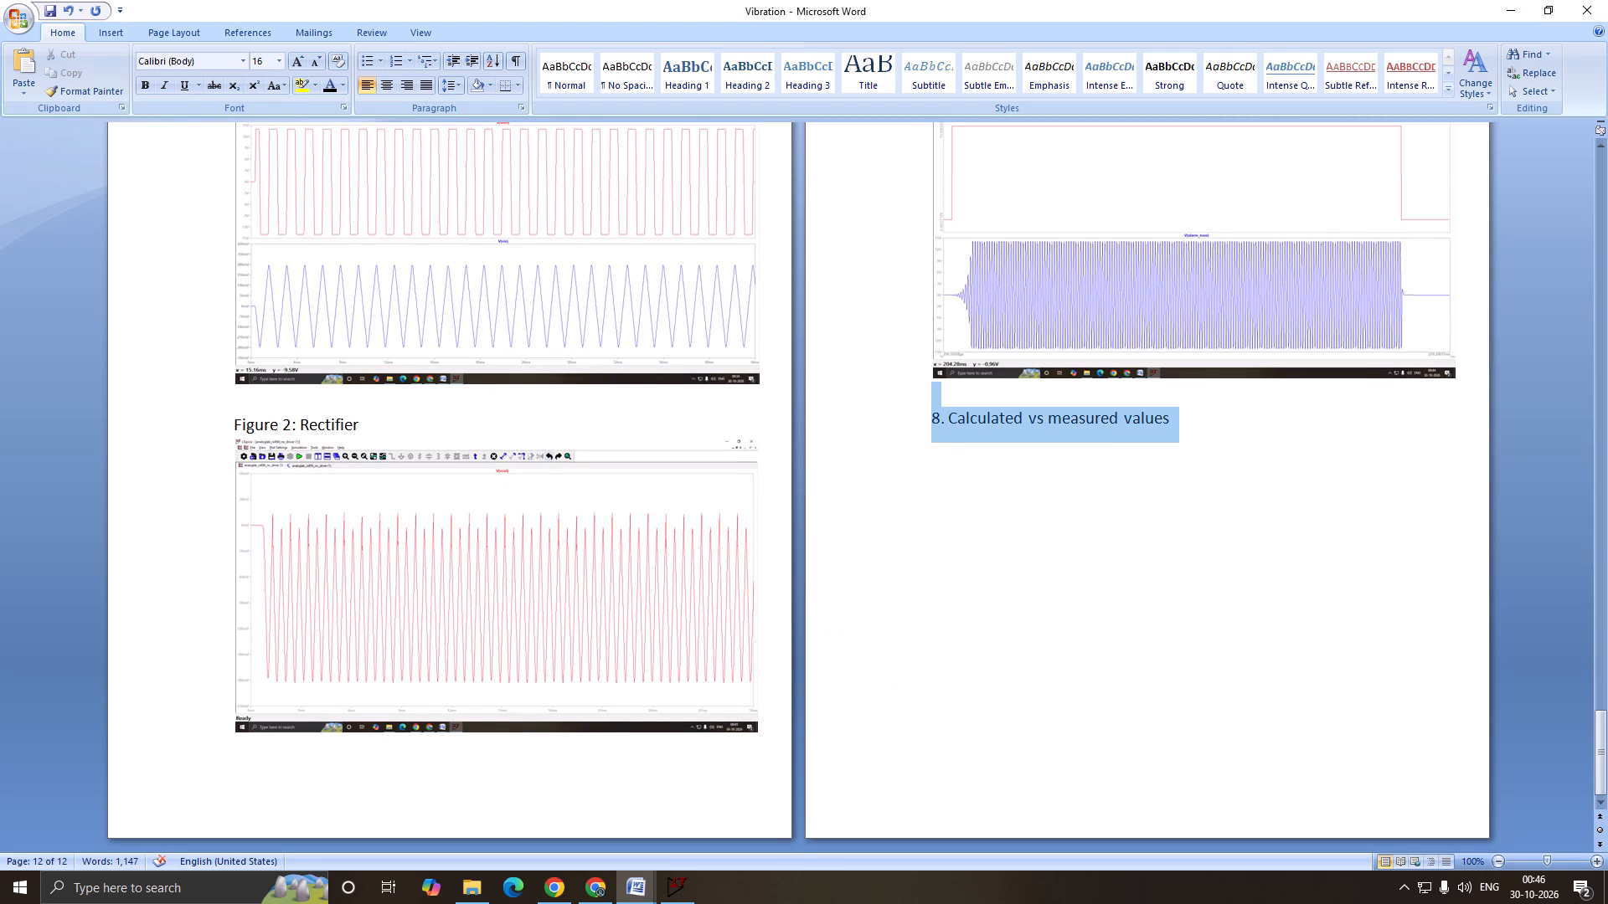
drag(987, 404, 927, 414)
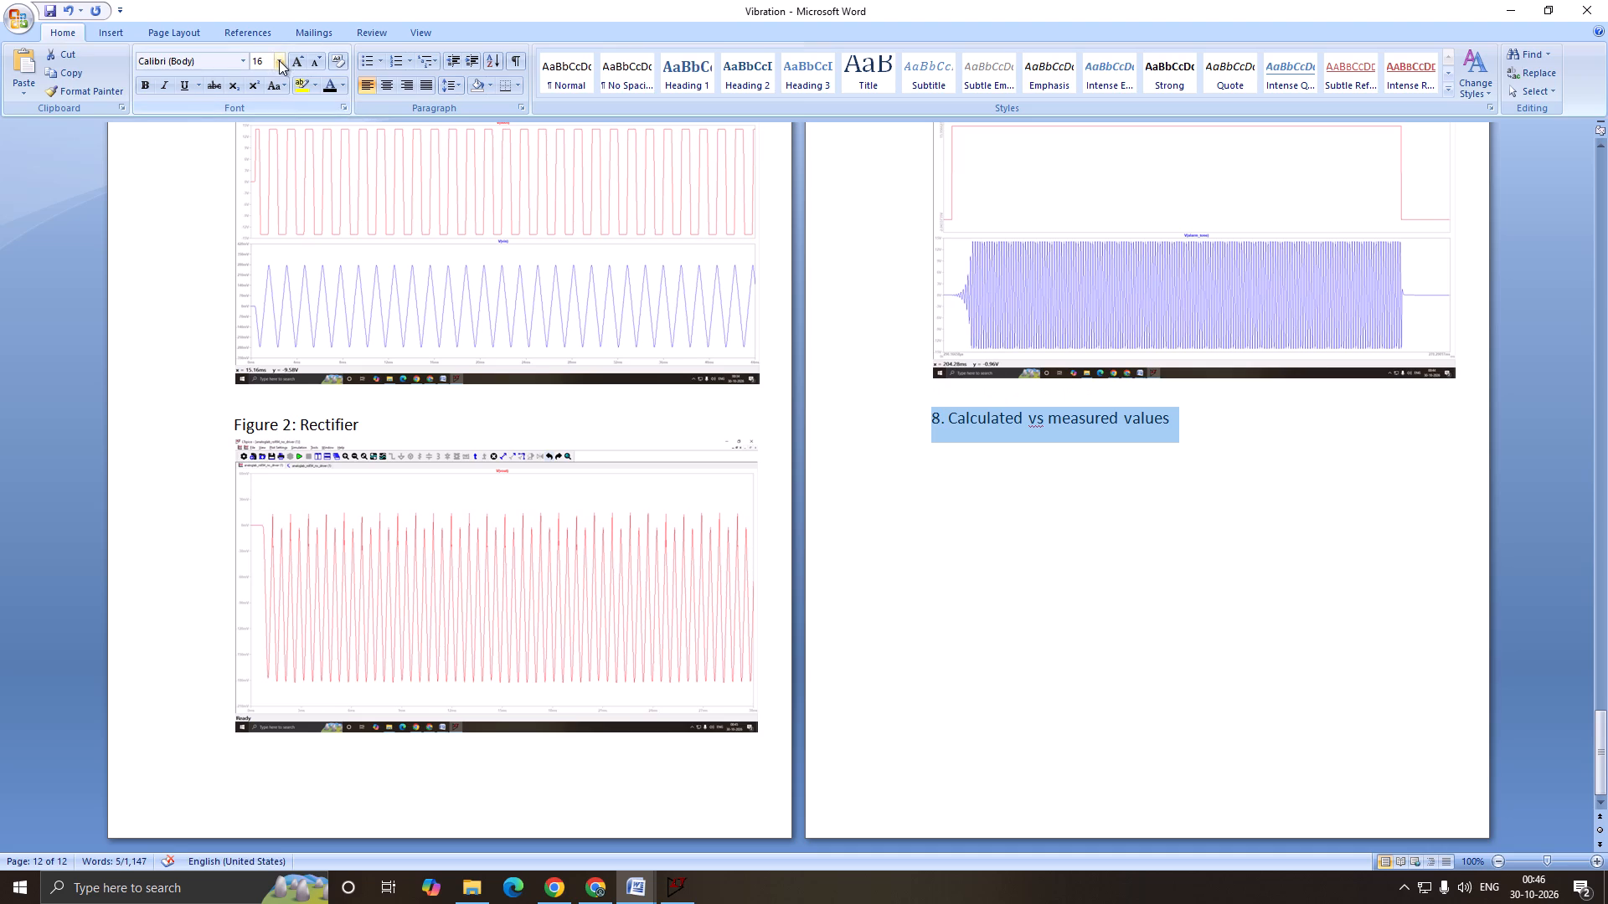
click(279, 60)
click(266, 188)
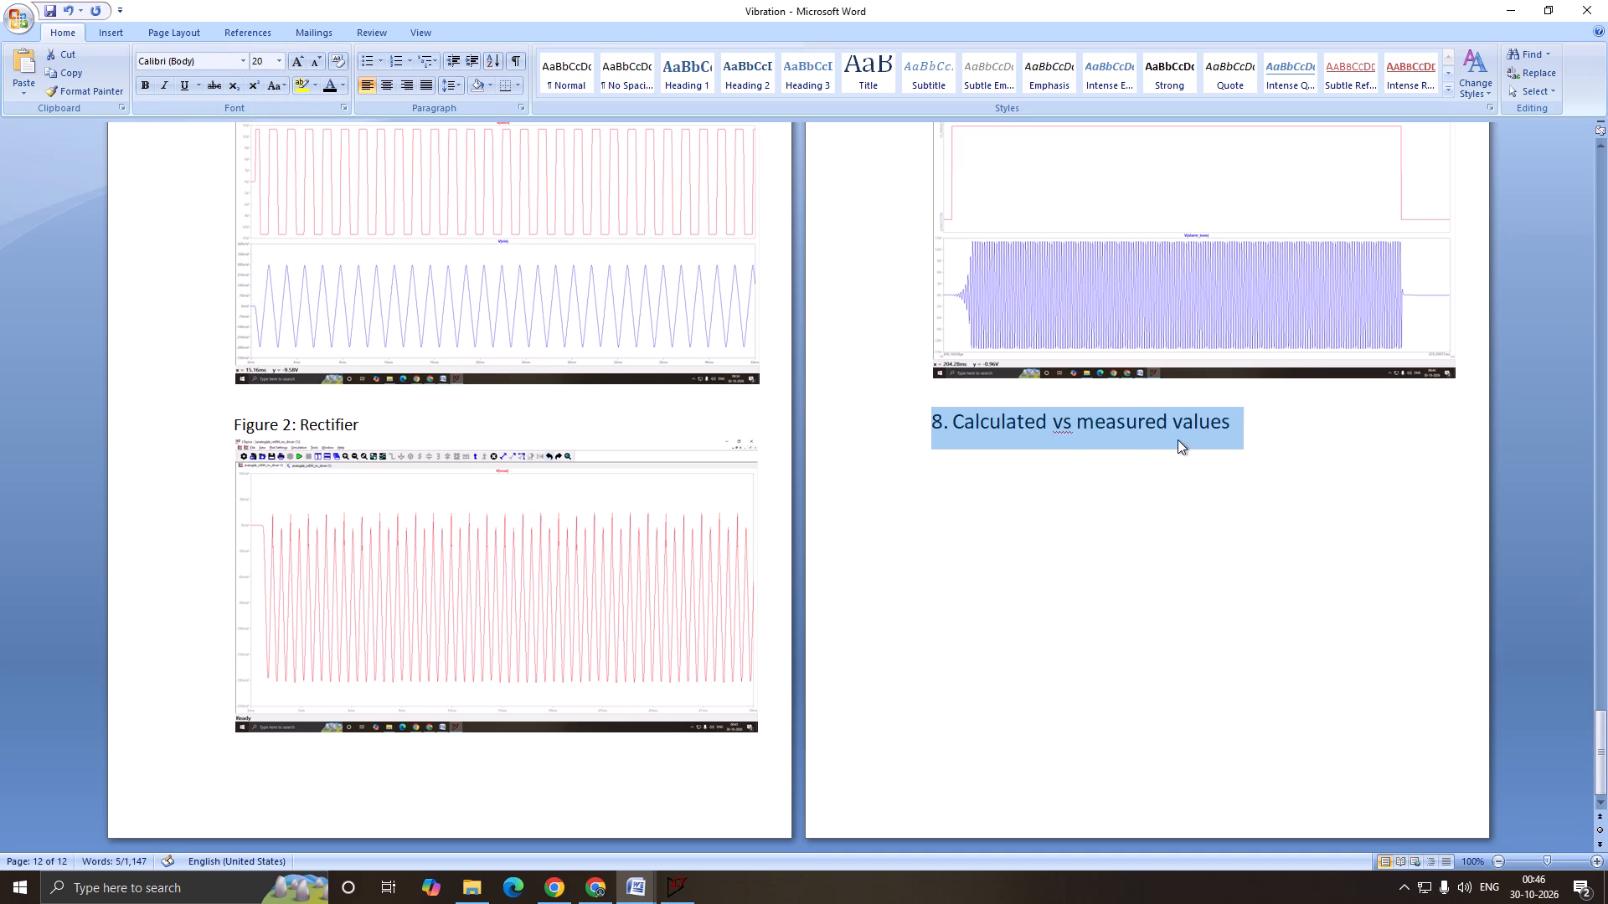
Start an unnumbered line under the section 8 heading and insert a table with four columns and four rows there.
click(1244, 465)
key(Return)
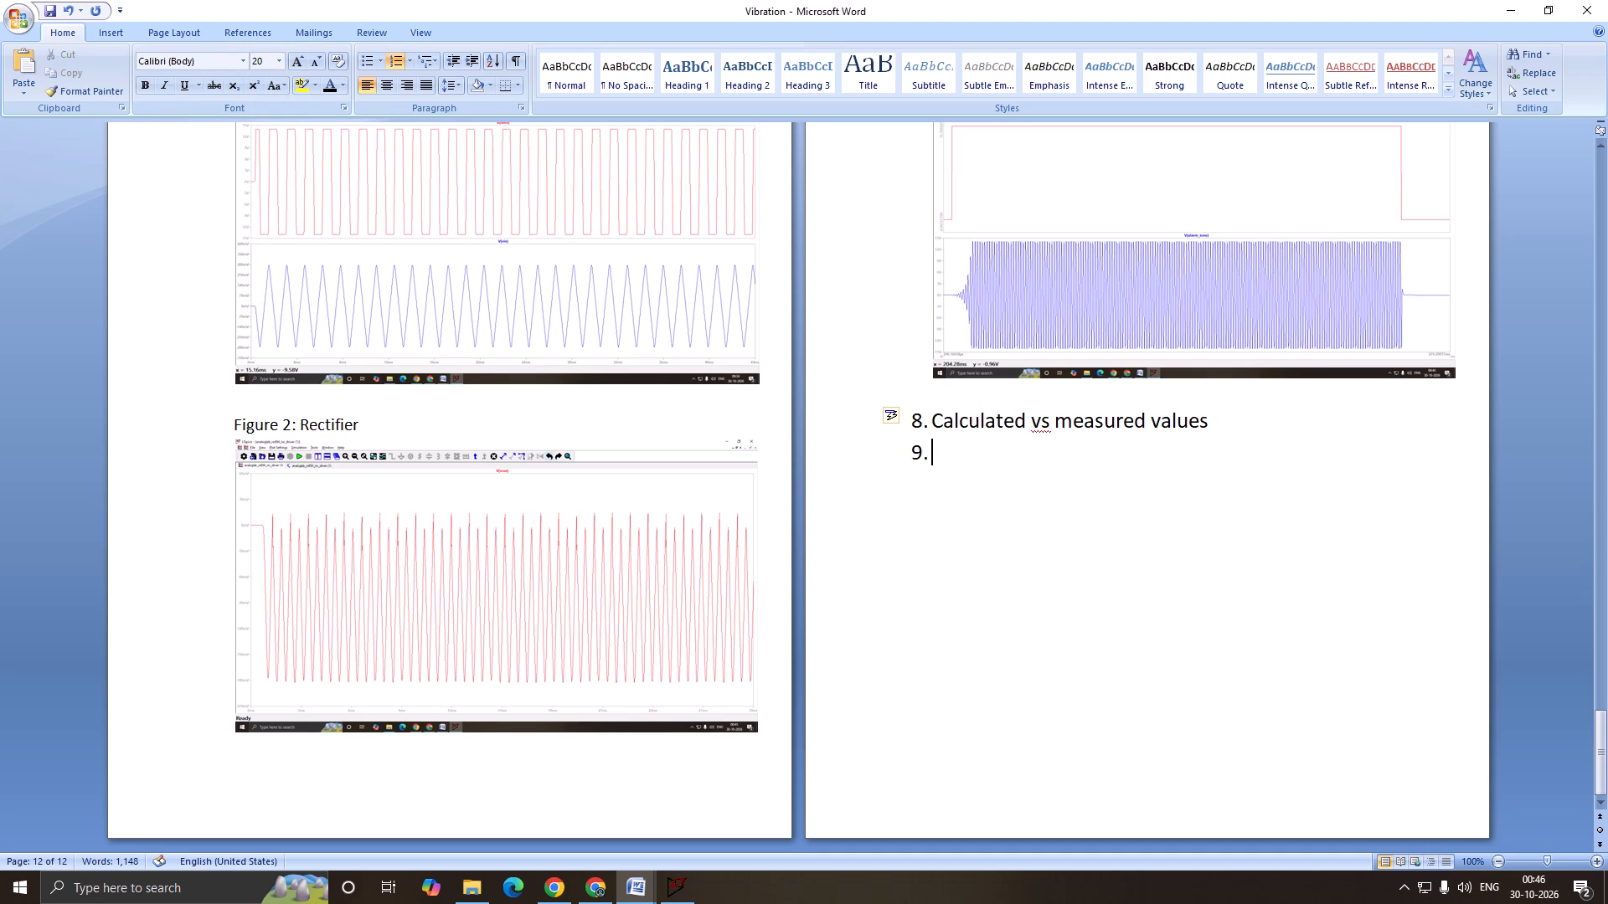
key(BackSpace)
key(alt+Tab)
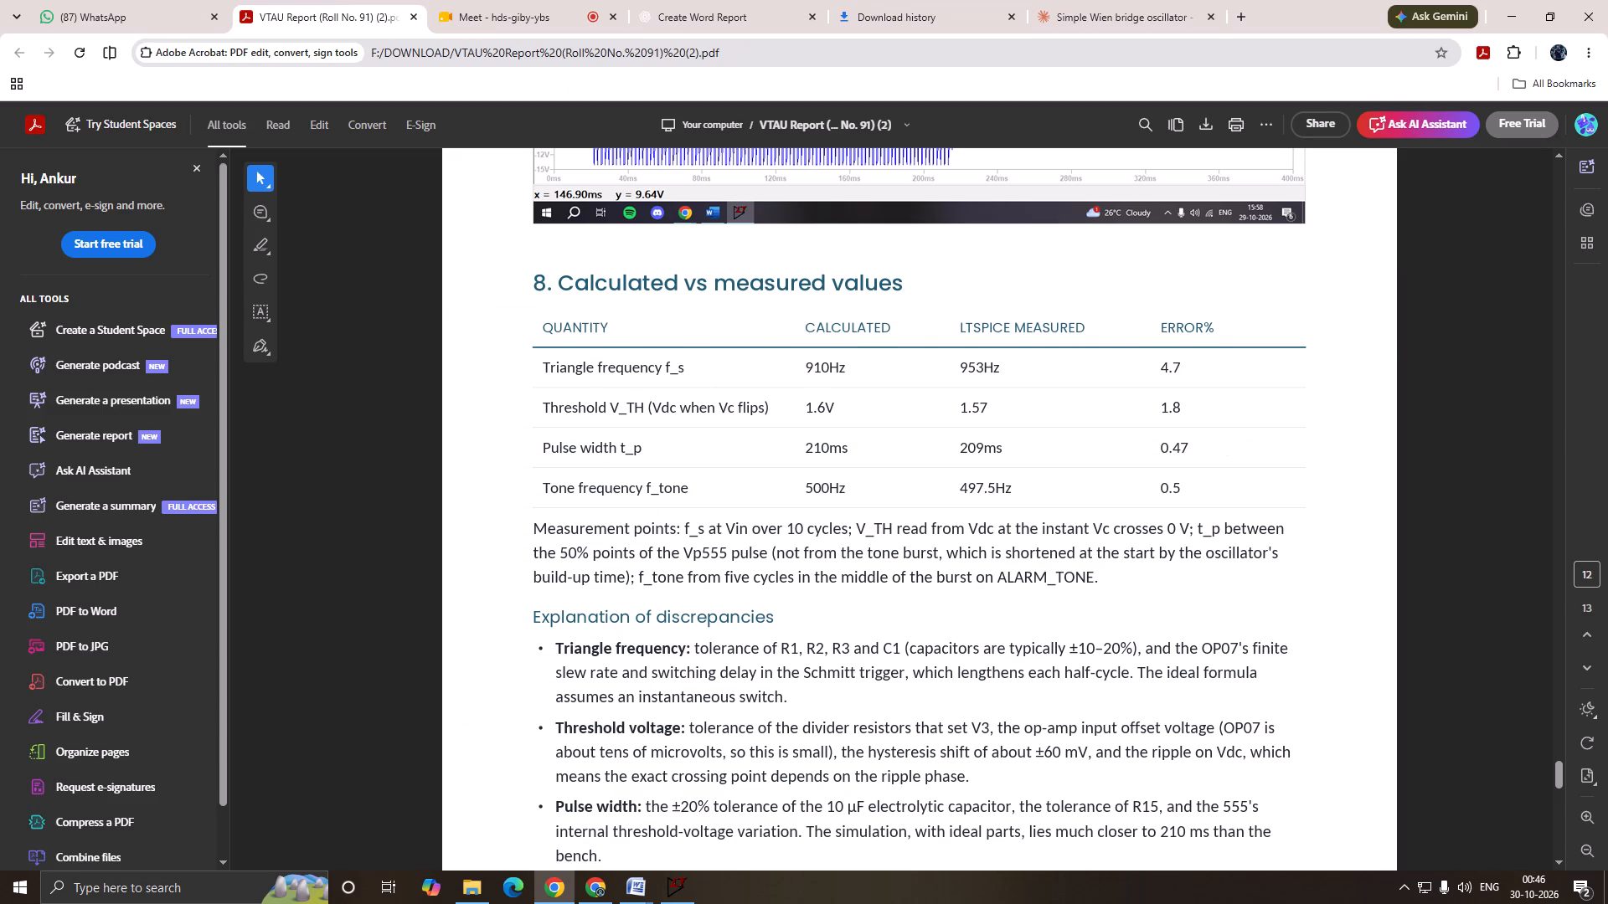
key(alt+Tab)
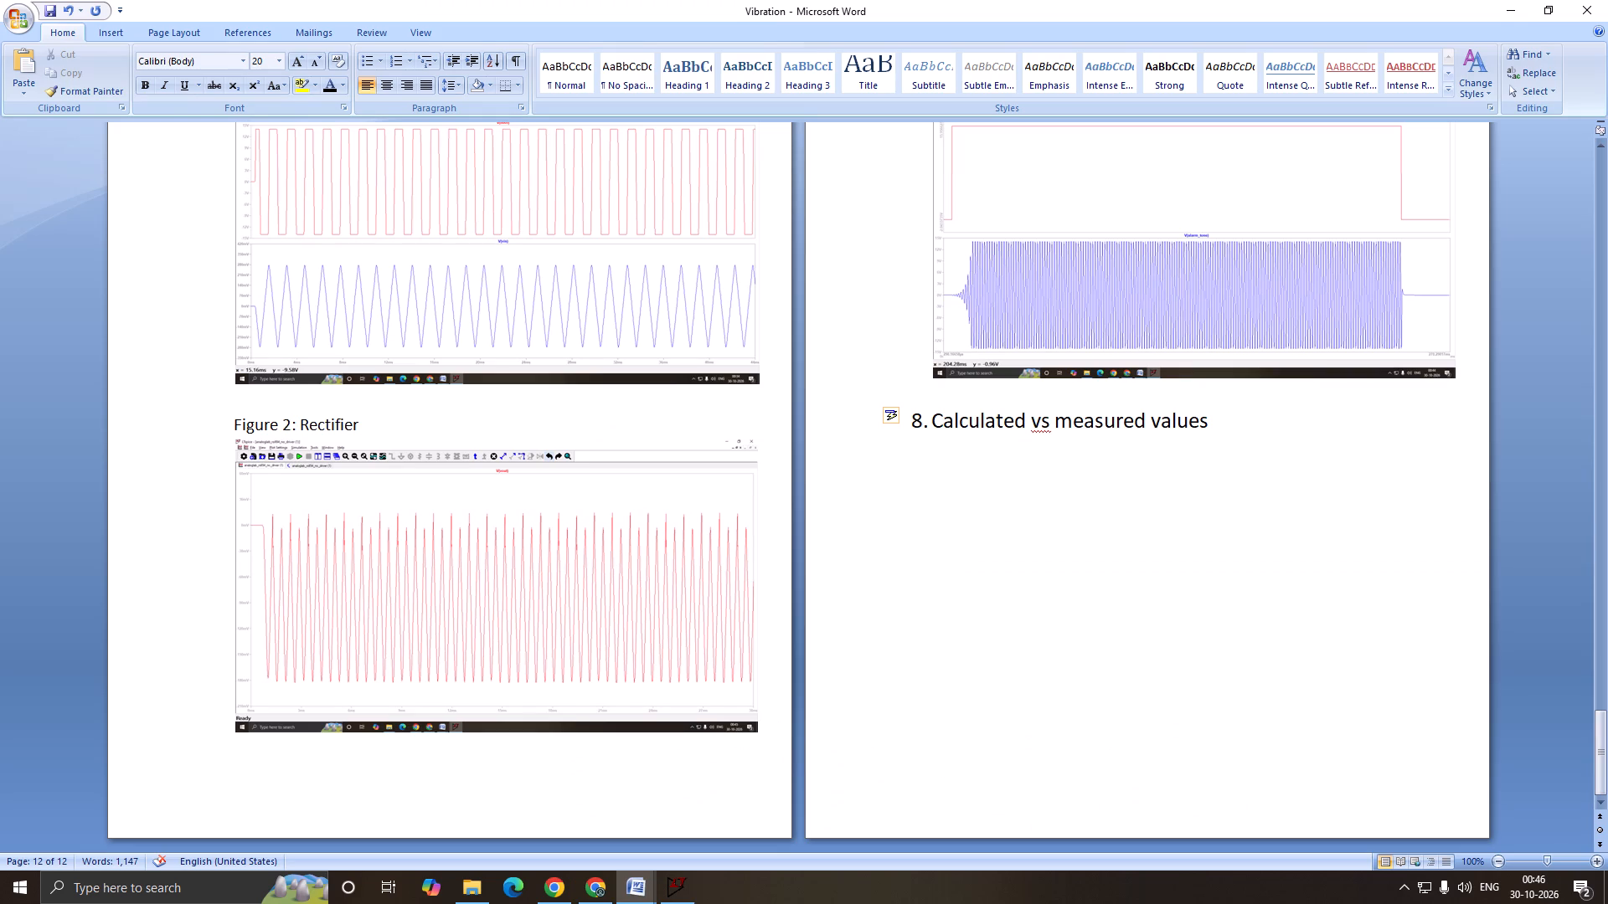
click(107, 28)
click(142, 64)
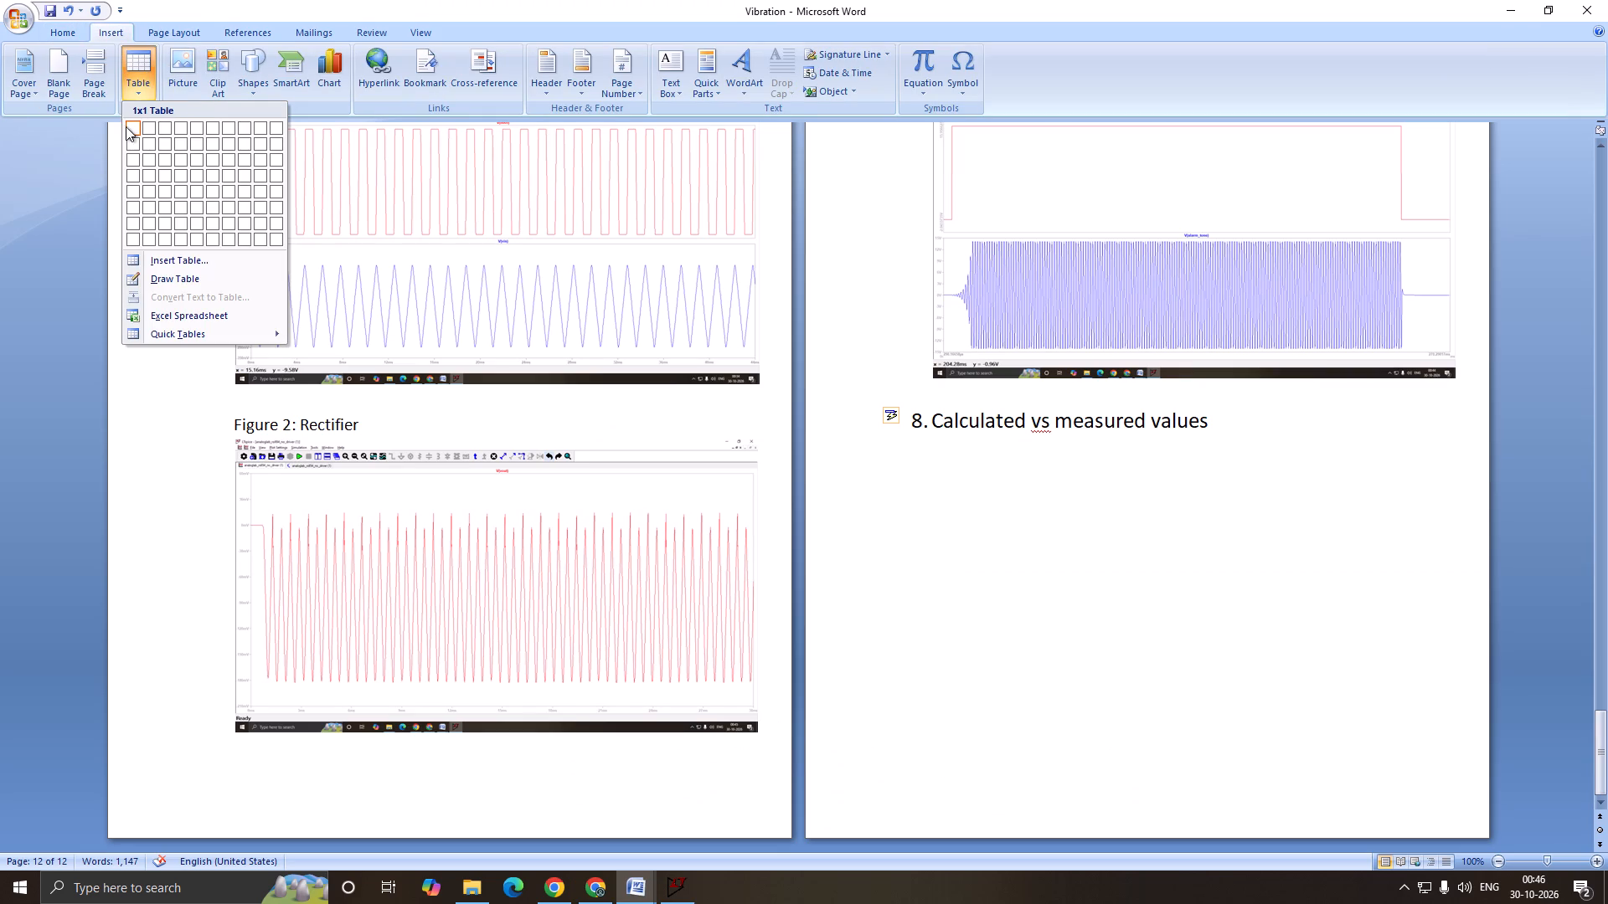
click(178, 173)
key(alt+Tab)
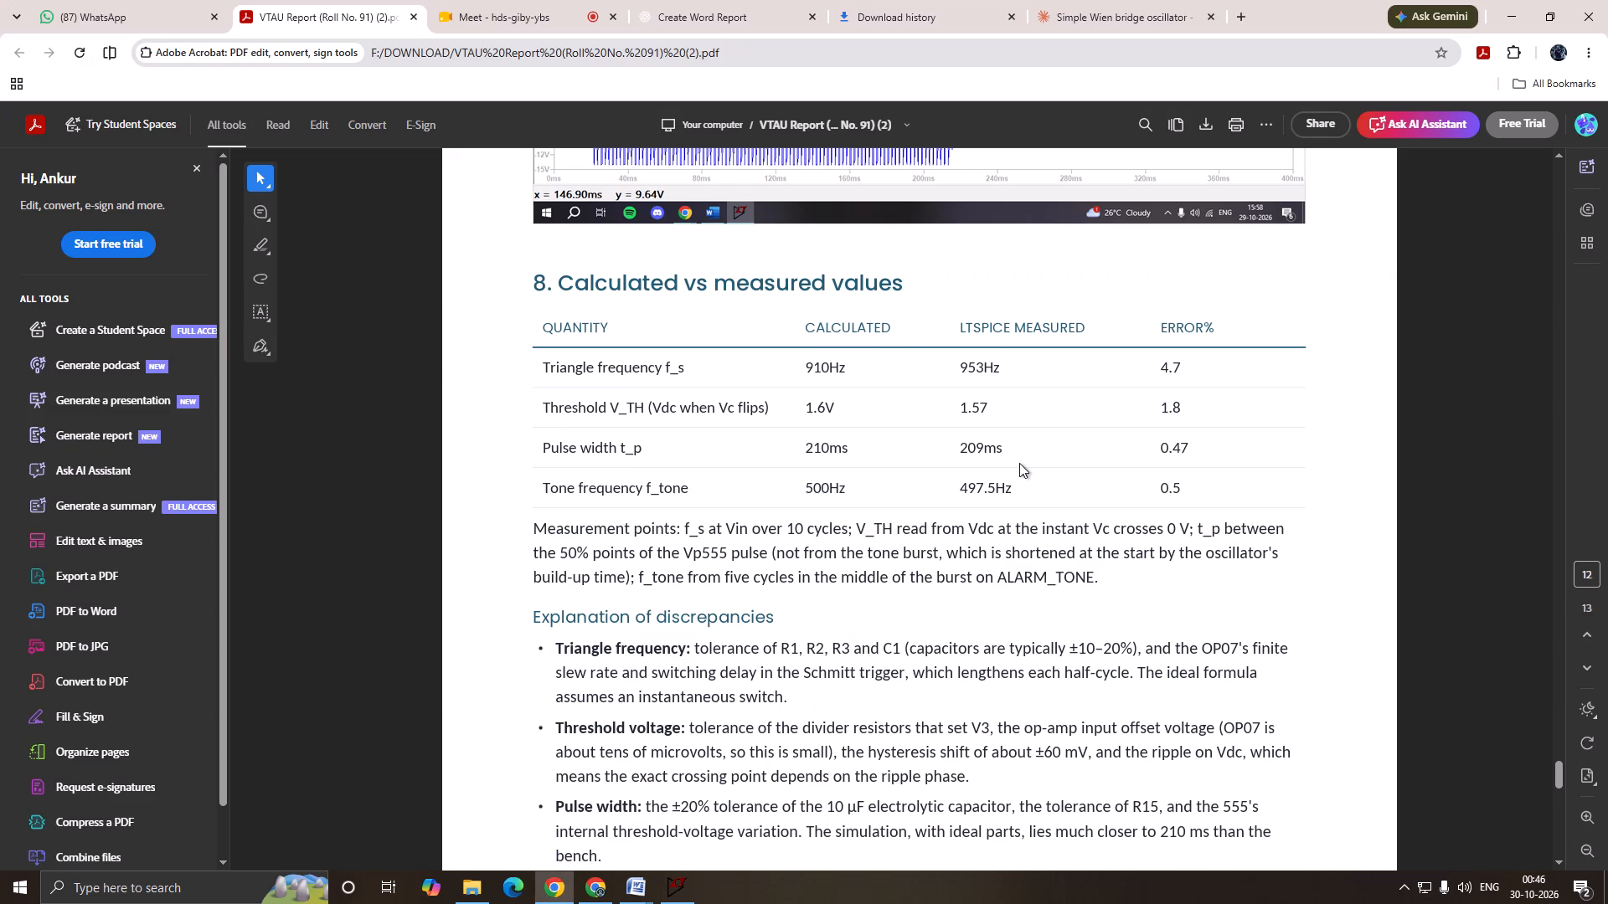
key(alt+Tab)
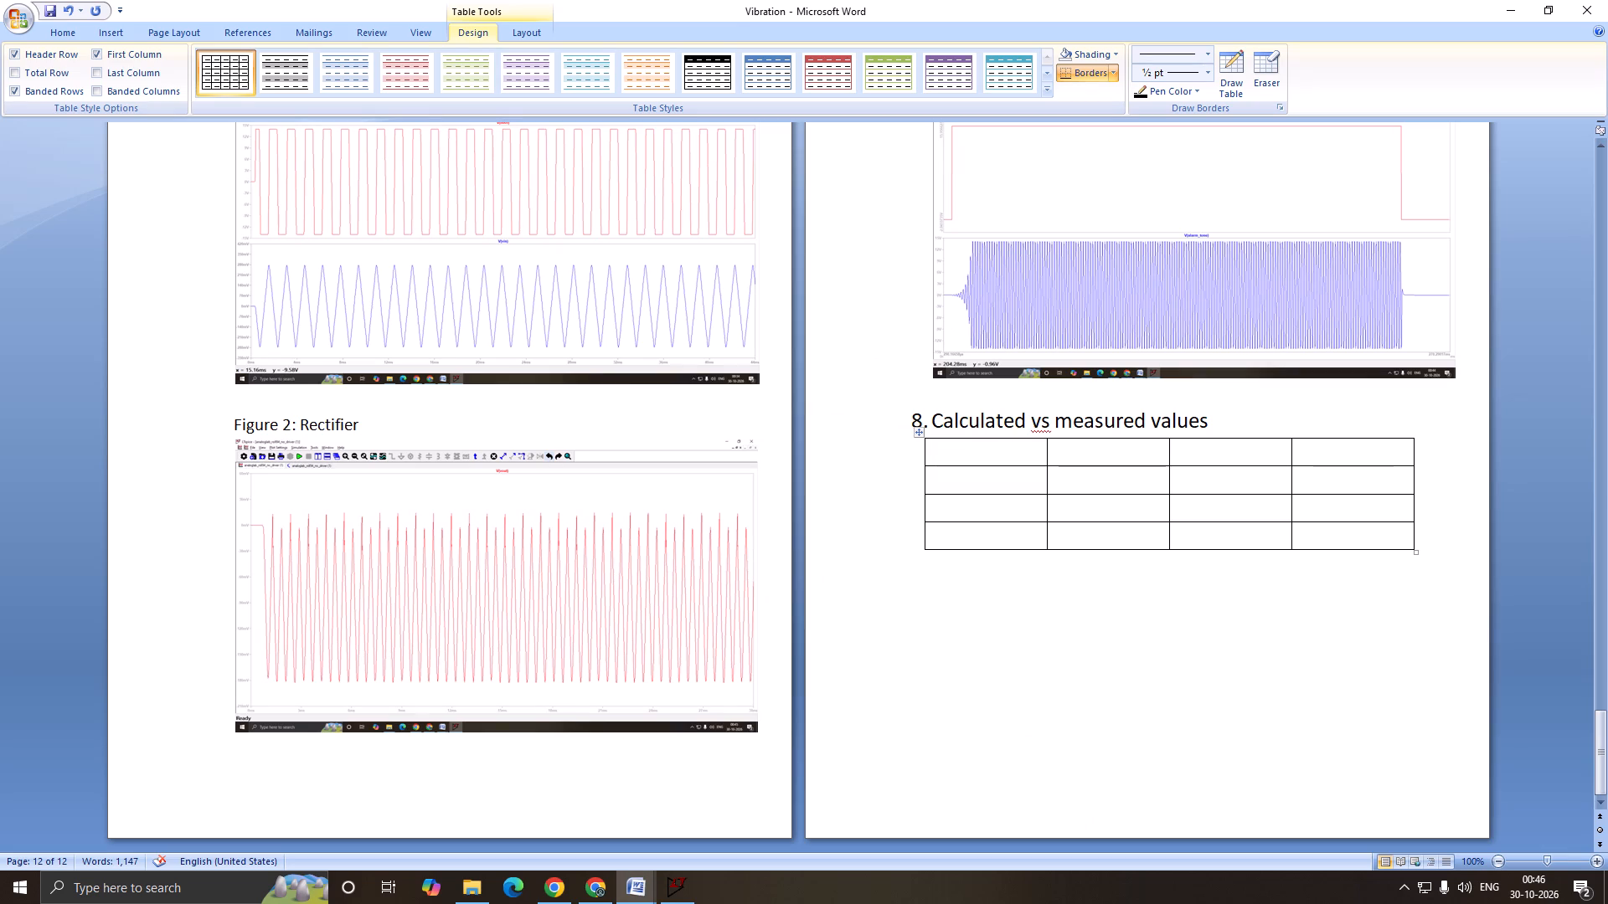
text(Quantitu)
key(BackSpace)
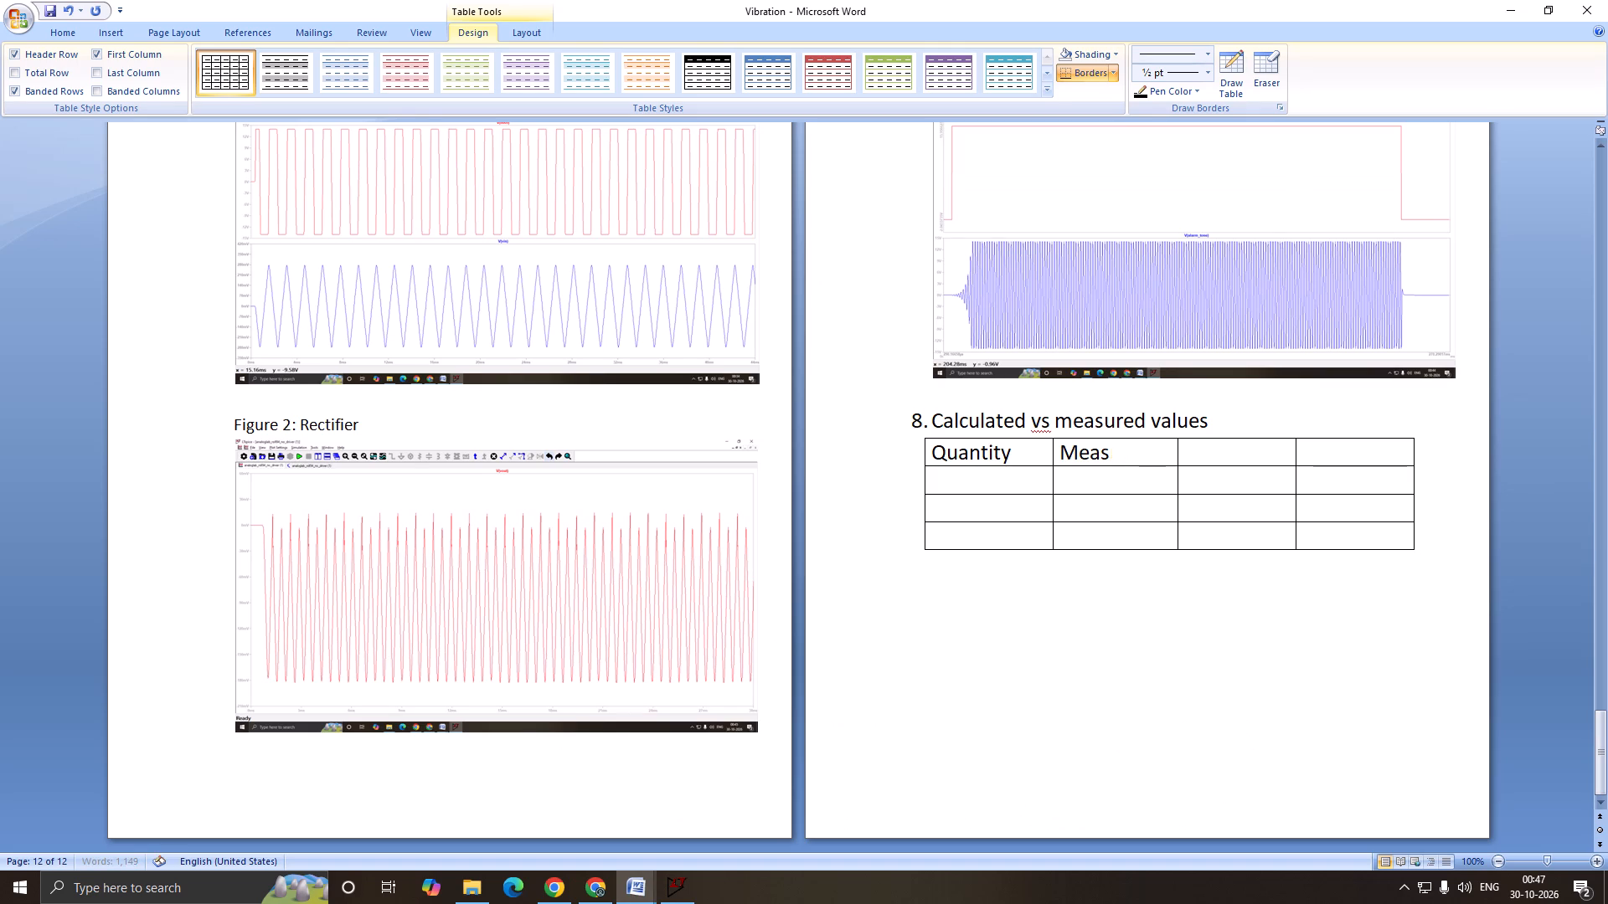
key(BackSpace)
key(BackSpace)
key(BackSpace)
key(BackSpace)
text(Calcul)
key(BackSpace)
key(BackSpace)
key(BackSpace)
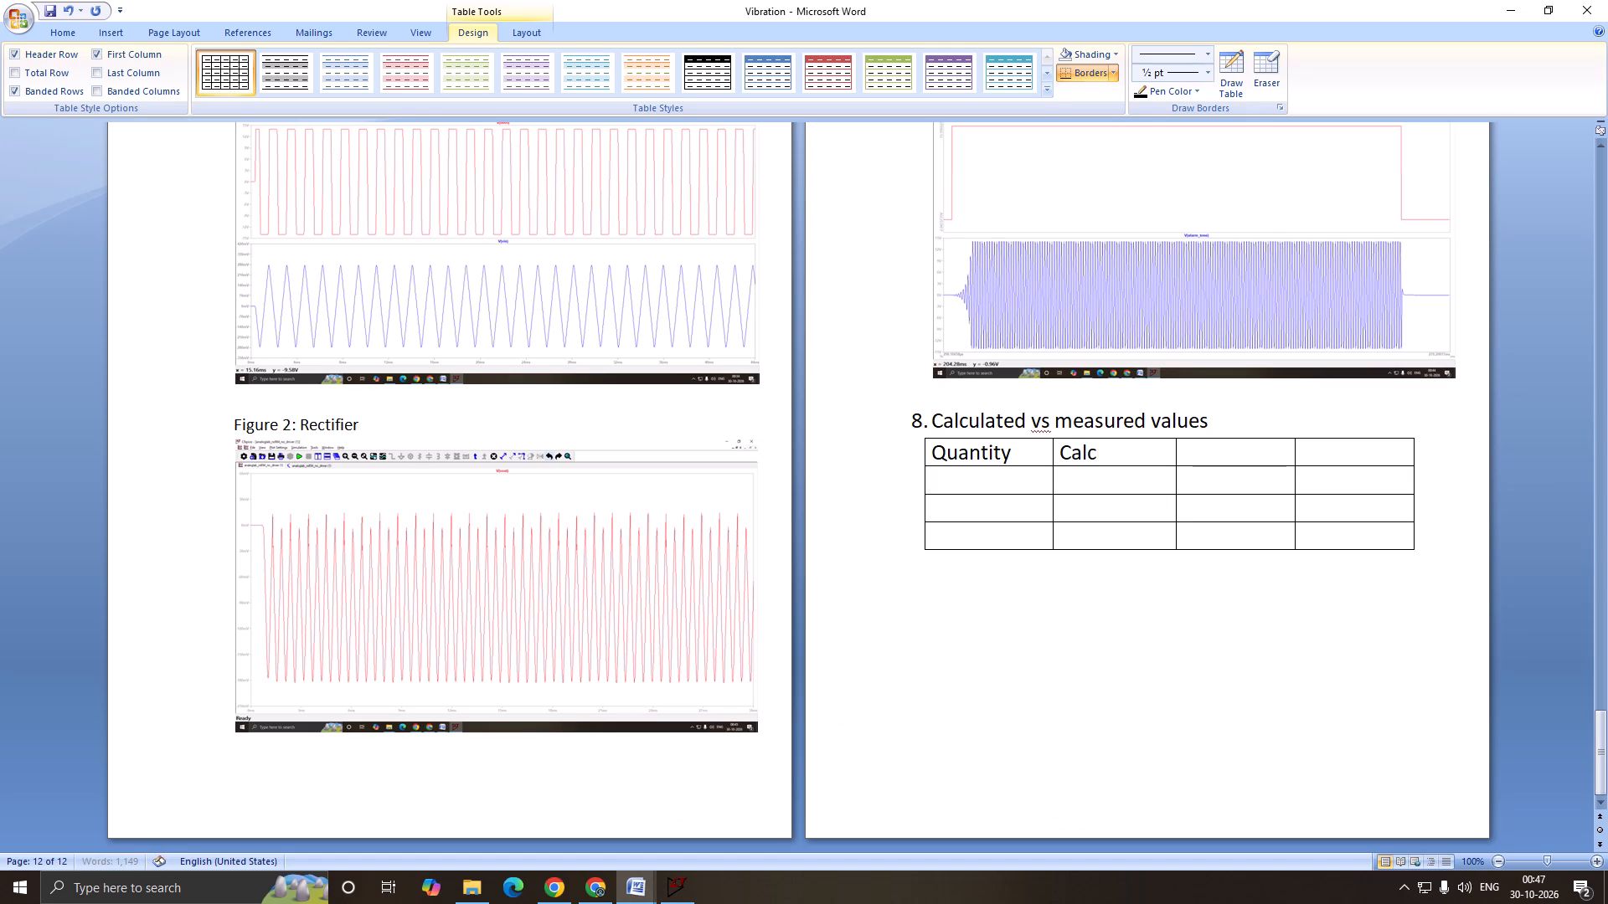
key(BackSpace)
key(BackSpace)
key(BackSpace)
Enter "Theoretical", "Practical" and "%error" as the headers of the second, third and fourth columns.
text(Theore)
text(tical)
key(Right)
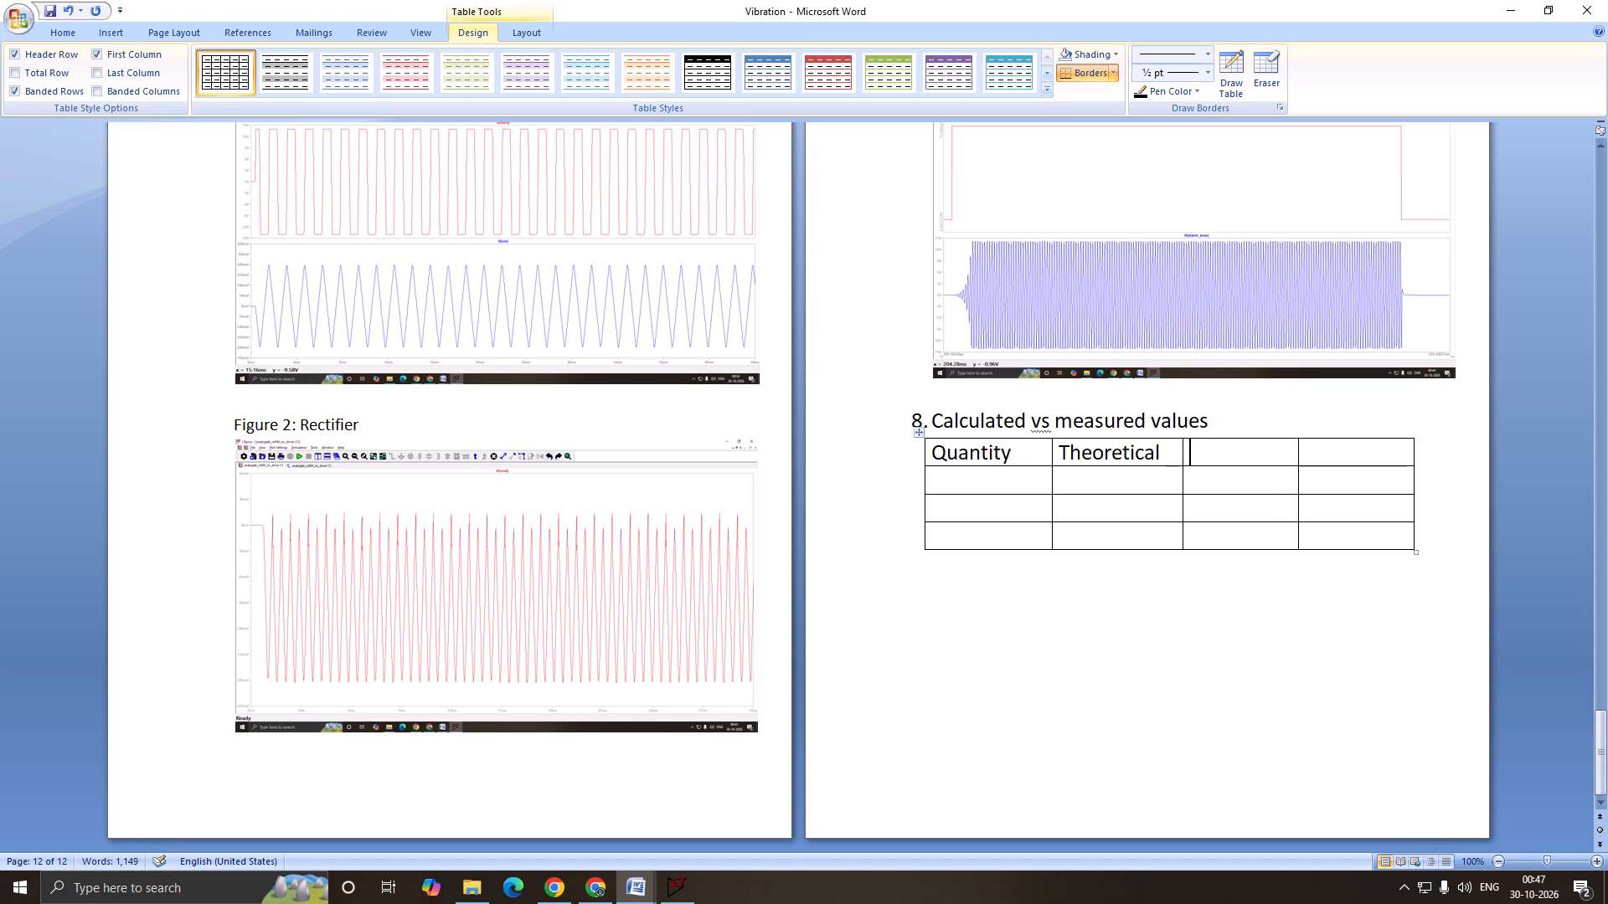
text(Practica)
key(l)
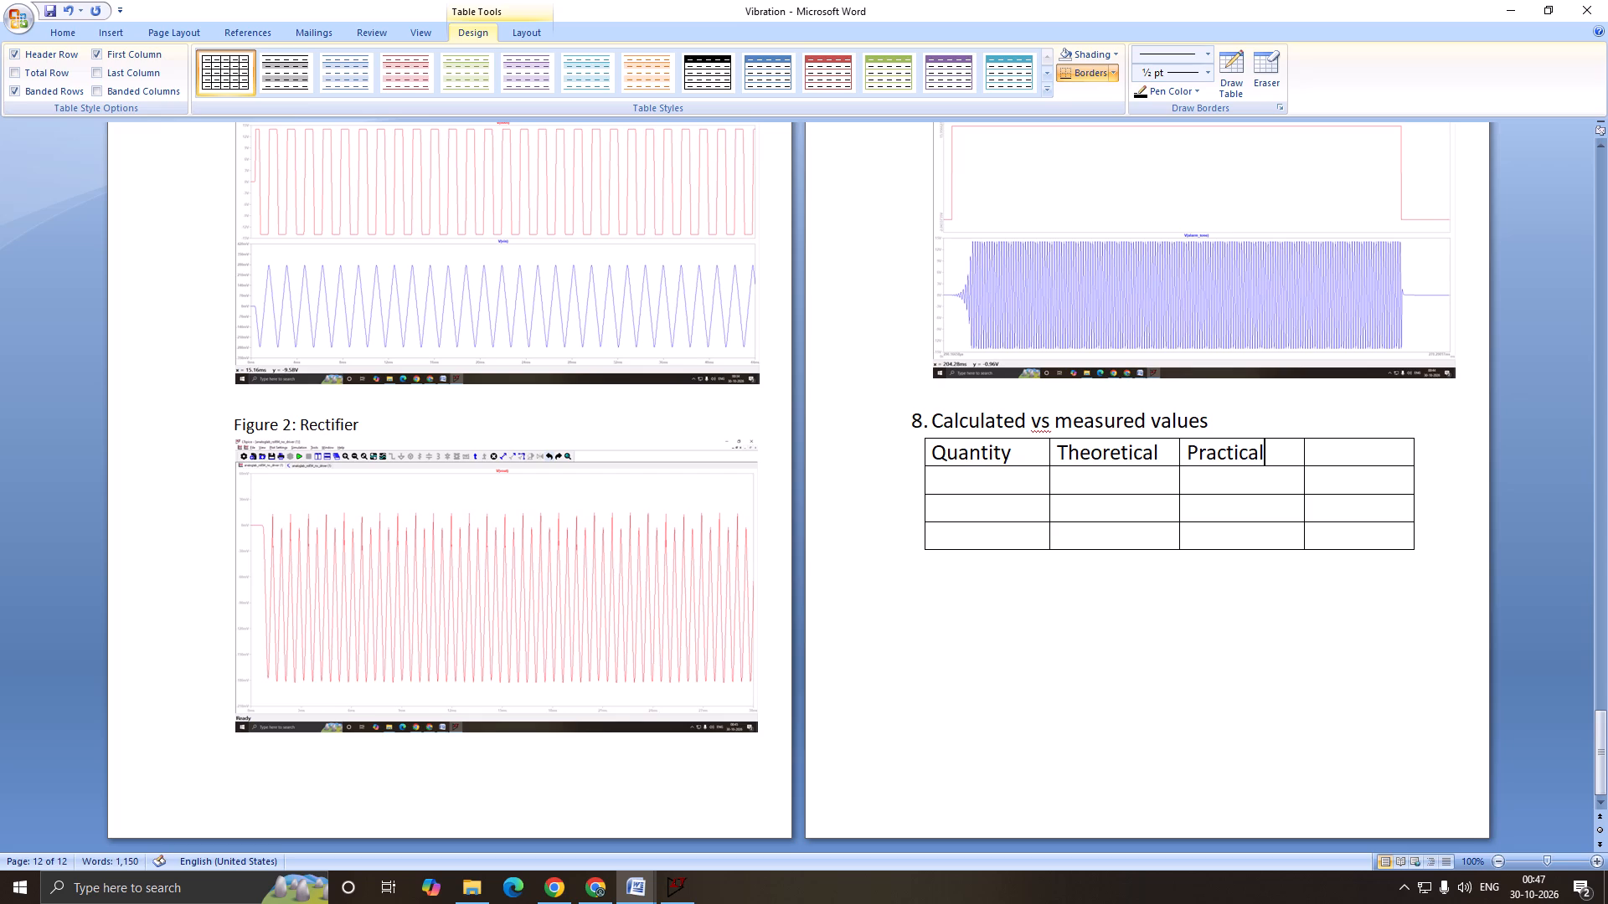
key(Right)
text(%err)
text(or)
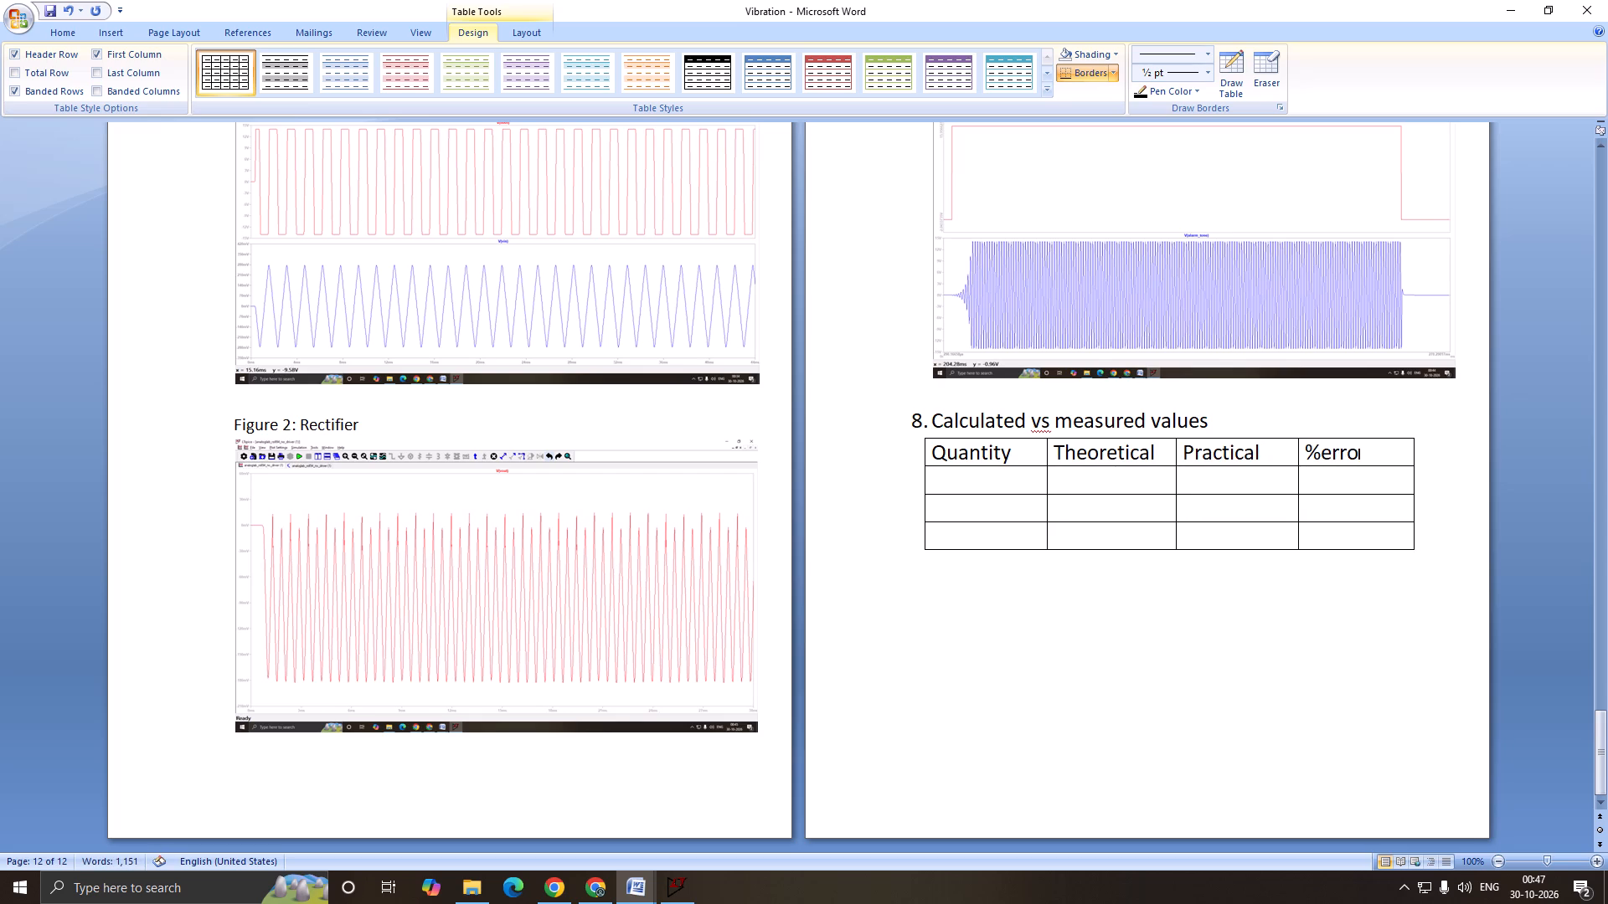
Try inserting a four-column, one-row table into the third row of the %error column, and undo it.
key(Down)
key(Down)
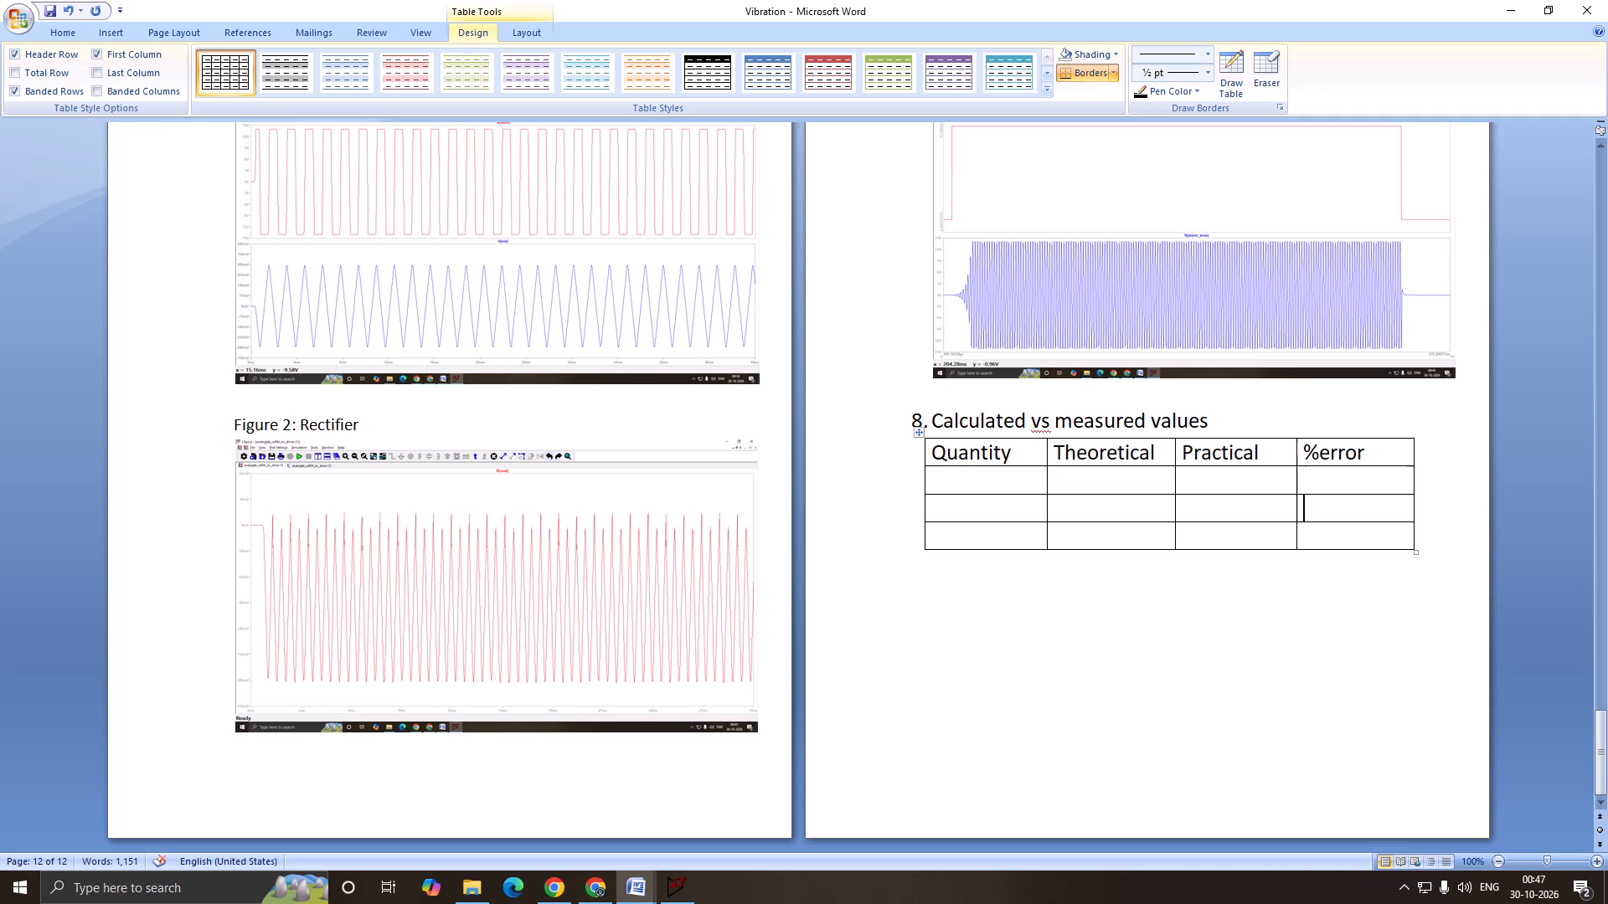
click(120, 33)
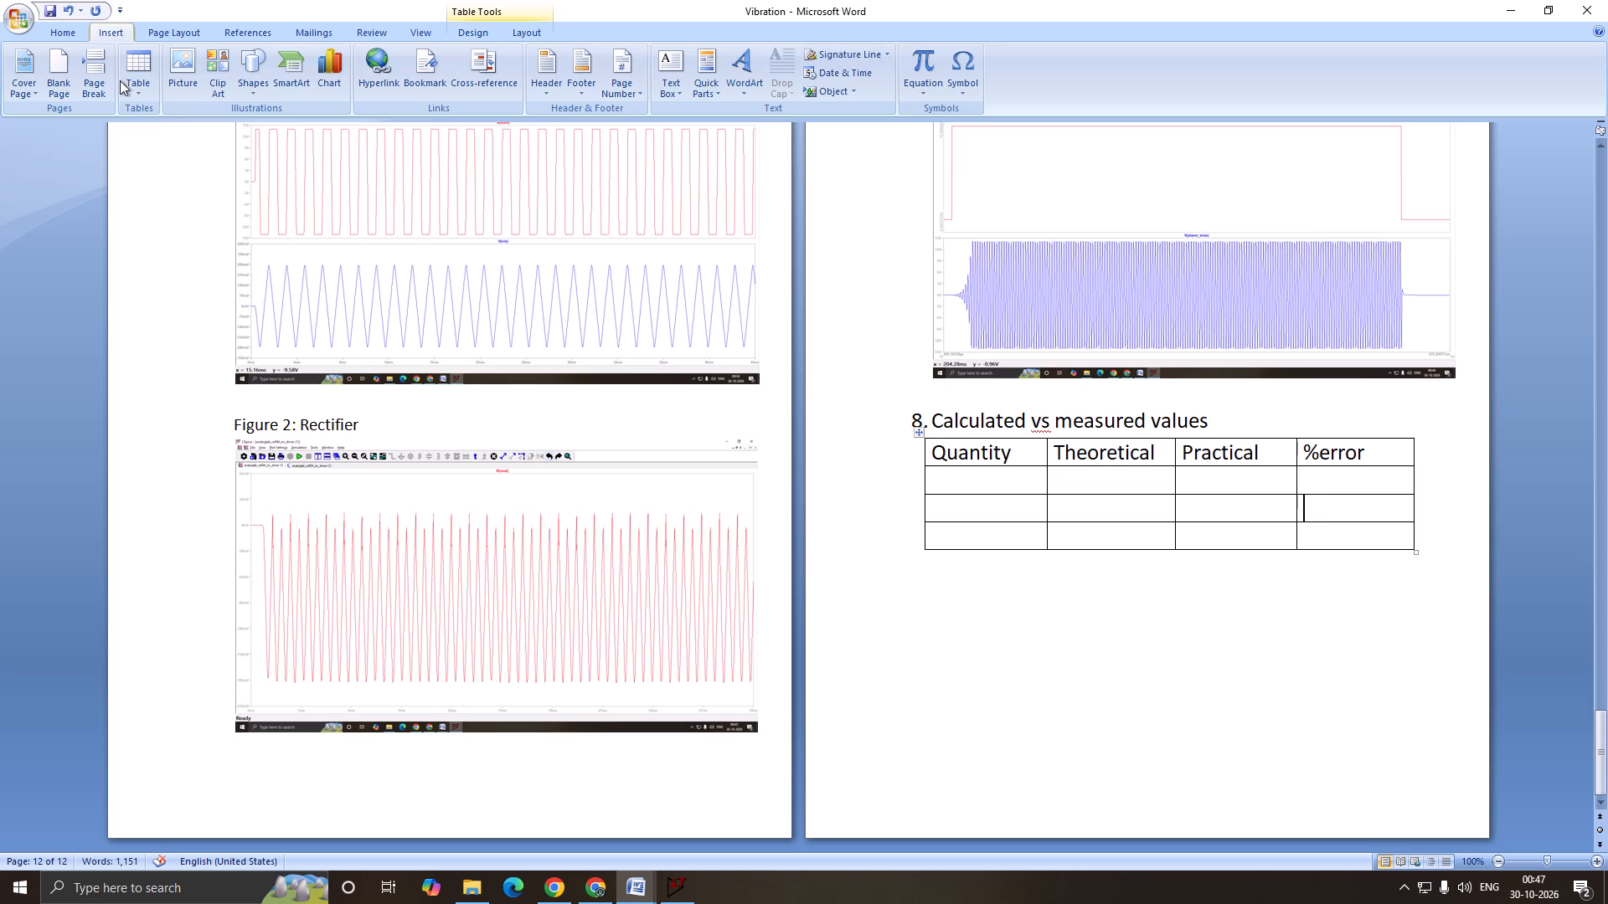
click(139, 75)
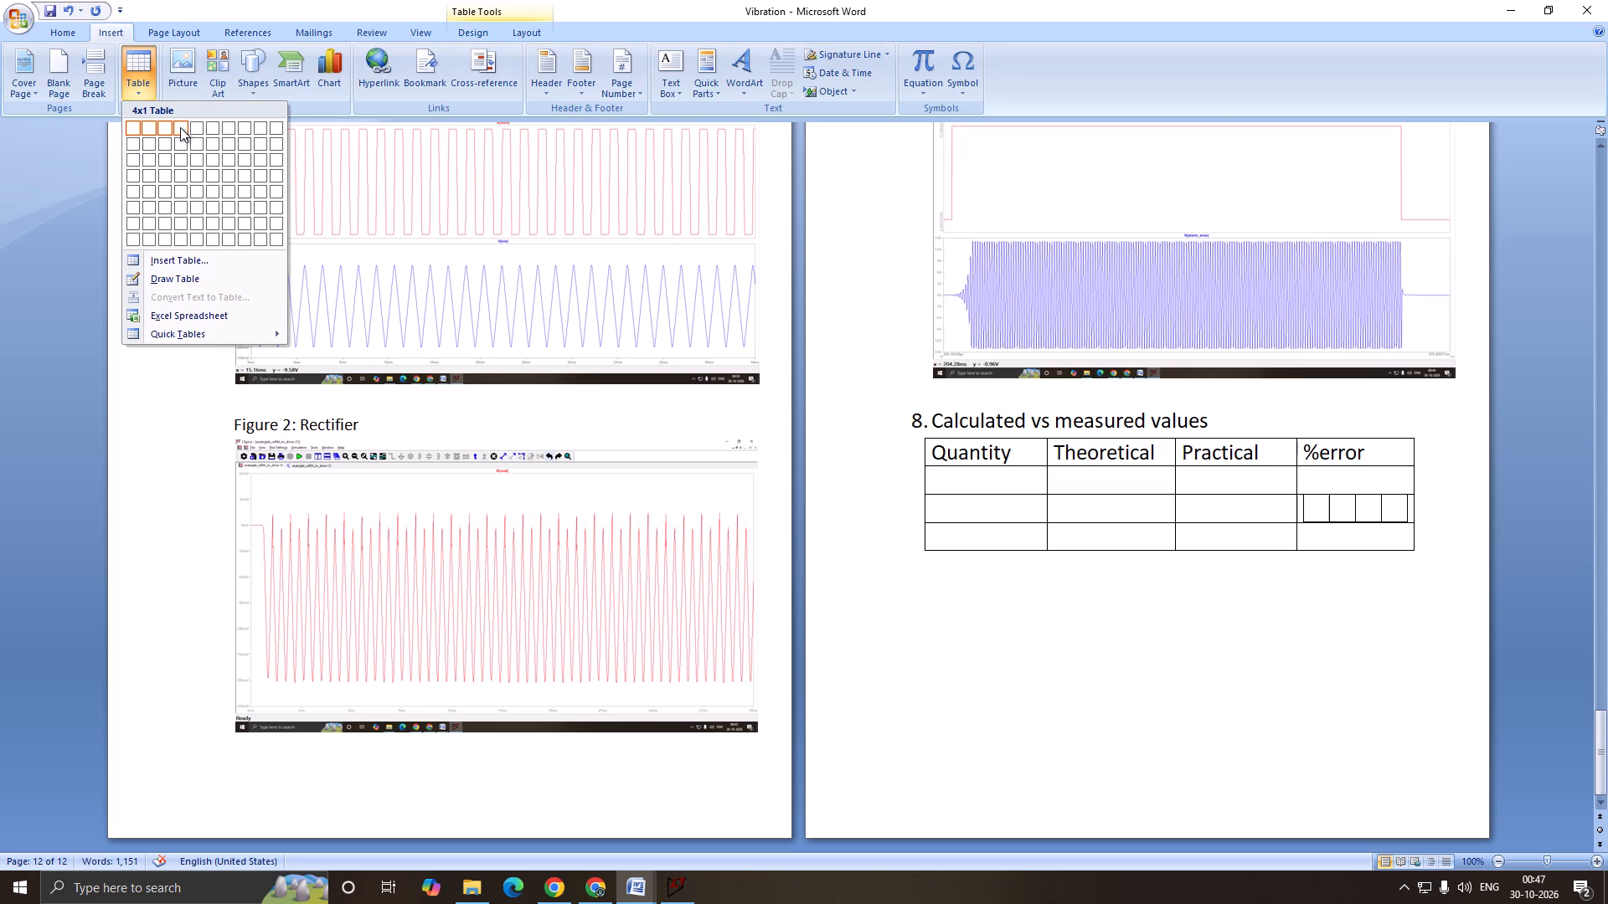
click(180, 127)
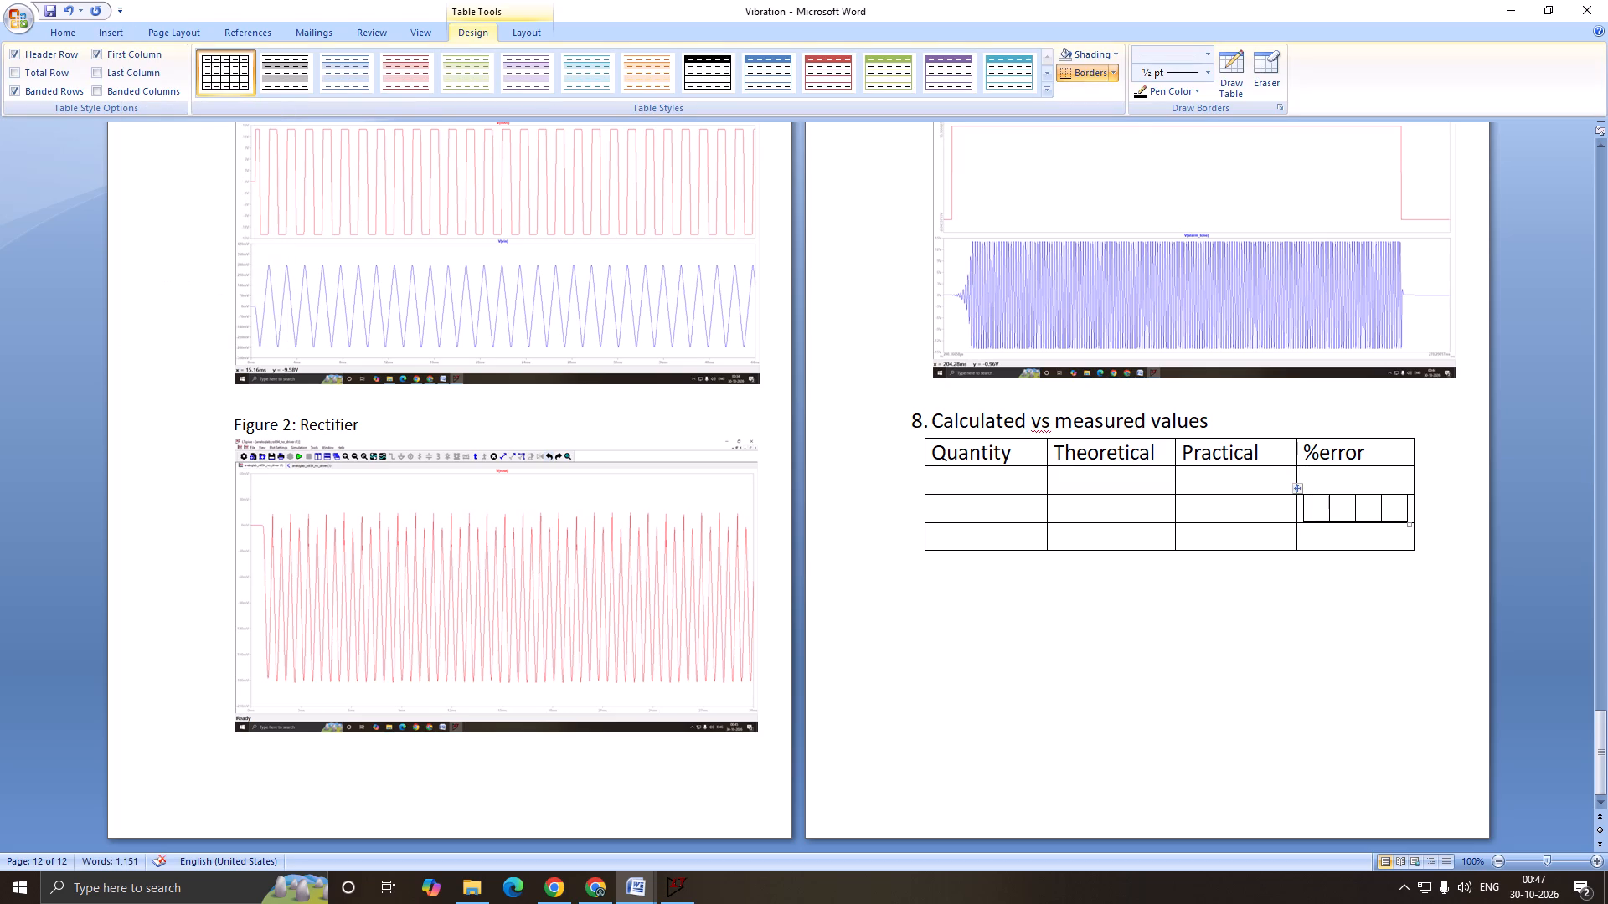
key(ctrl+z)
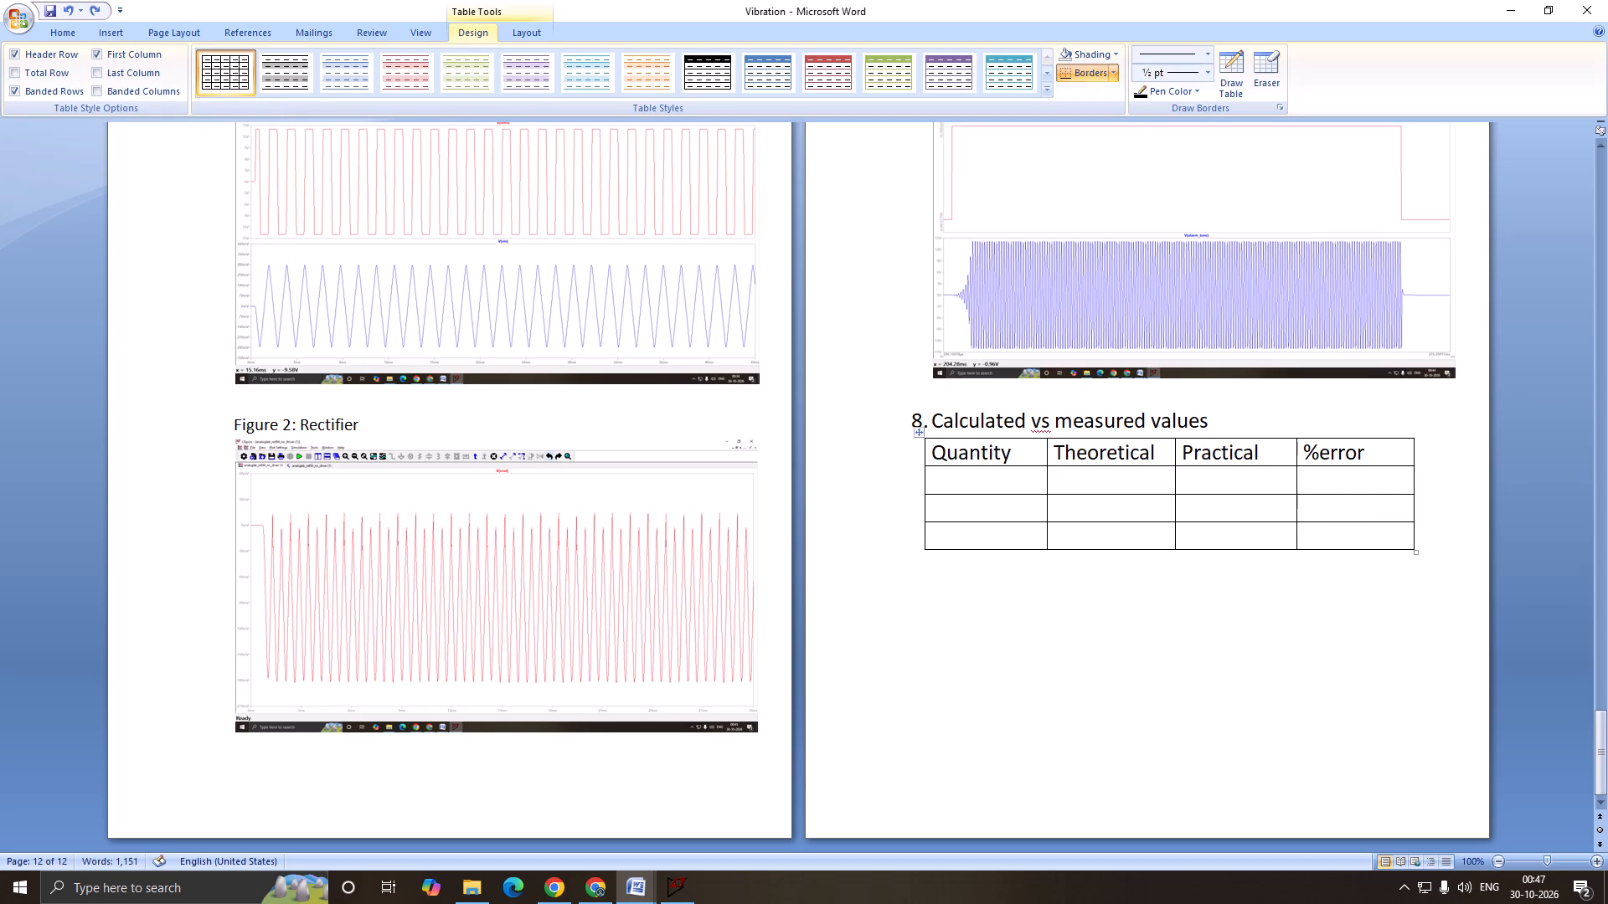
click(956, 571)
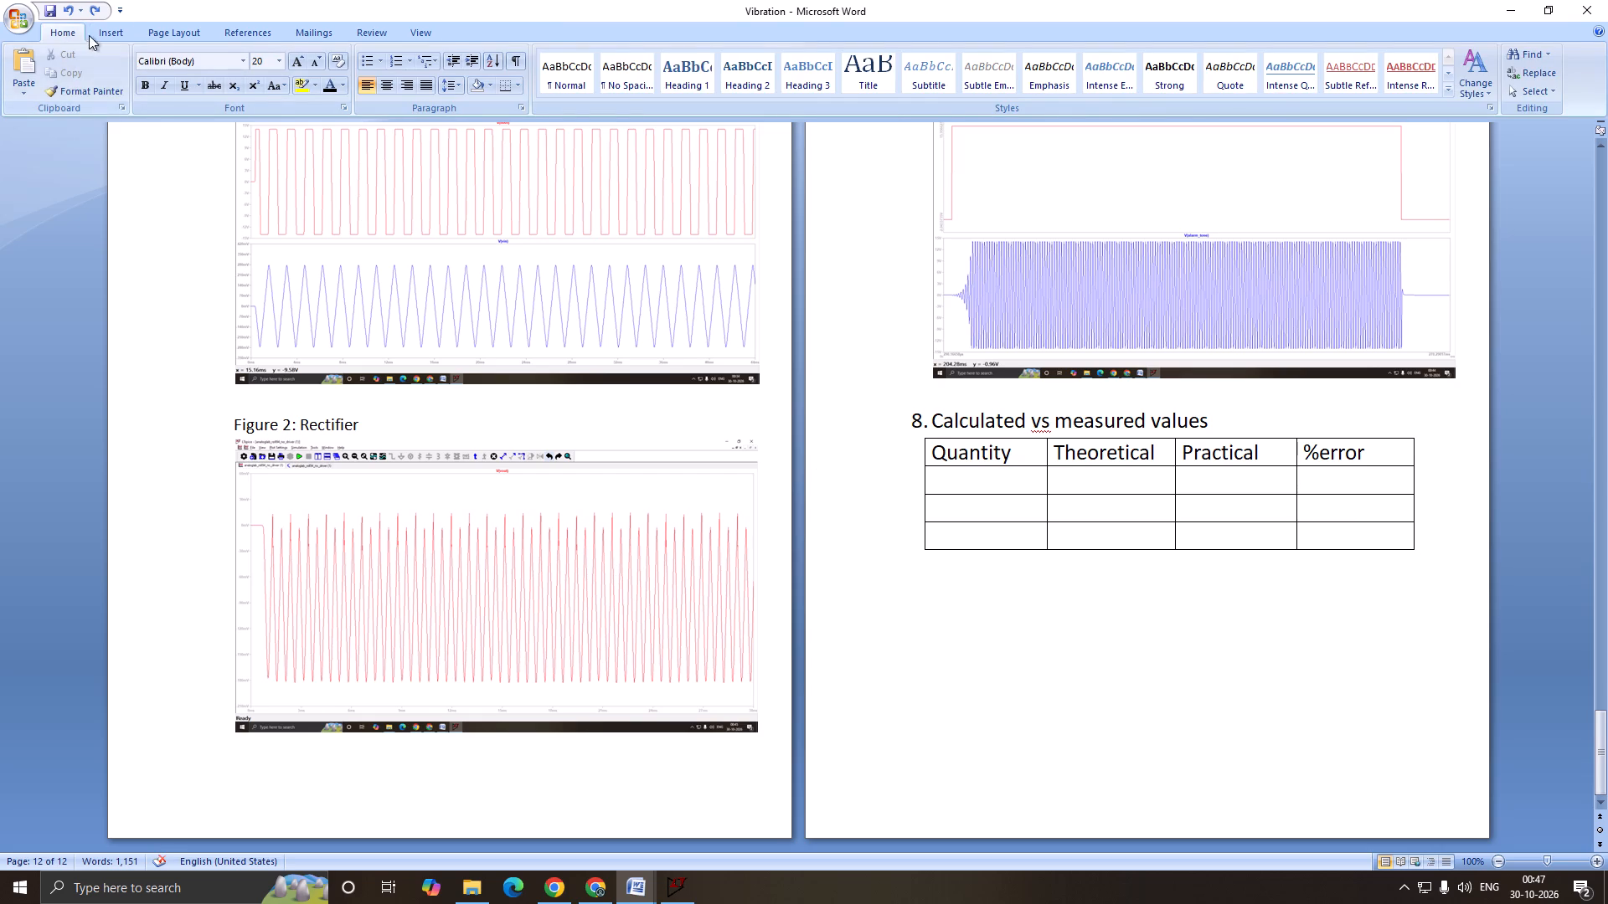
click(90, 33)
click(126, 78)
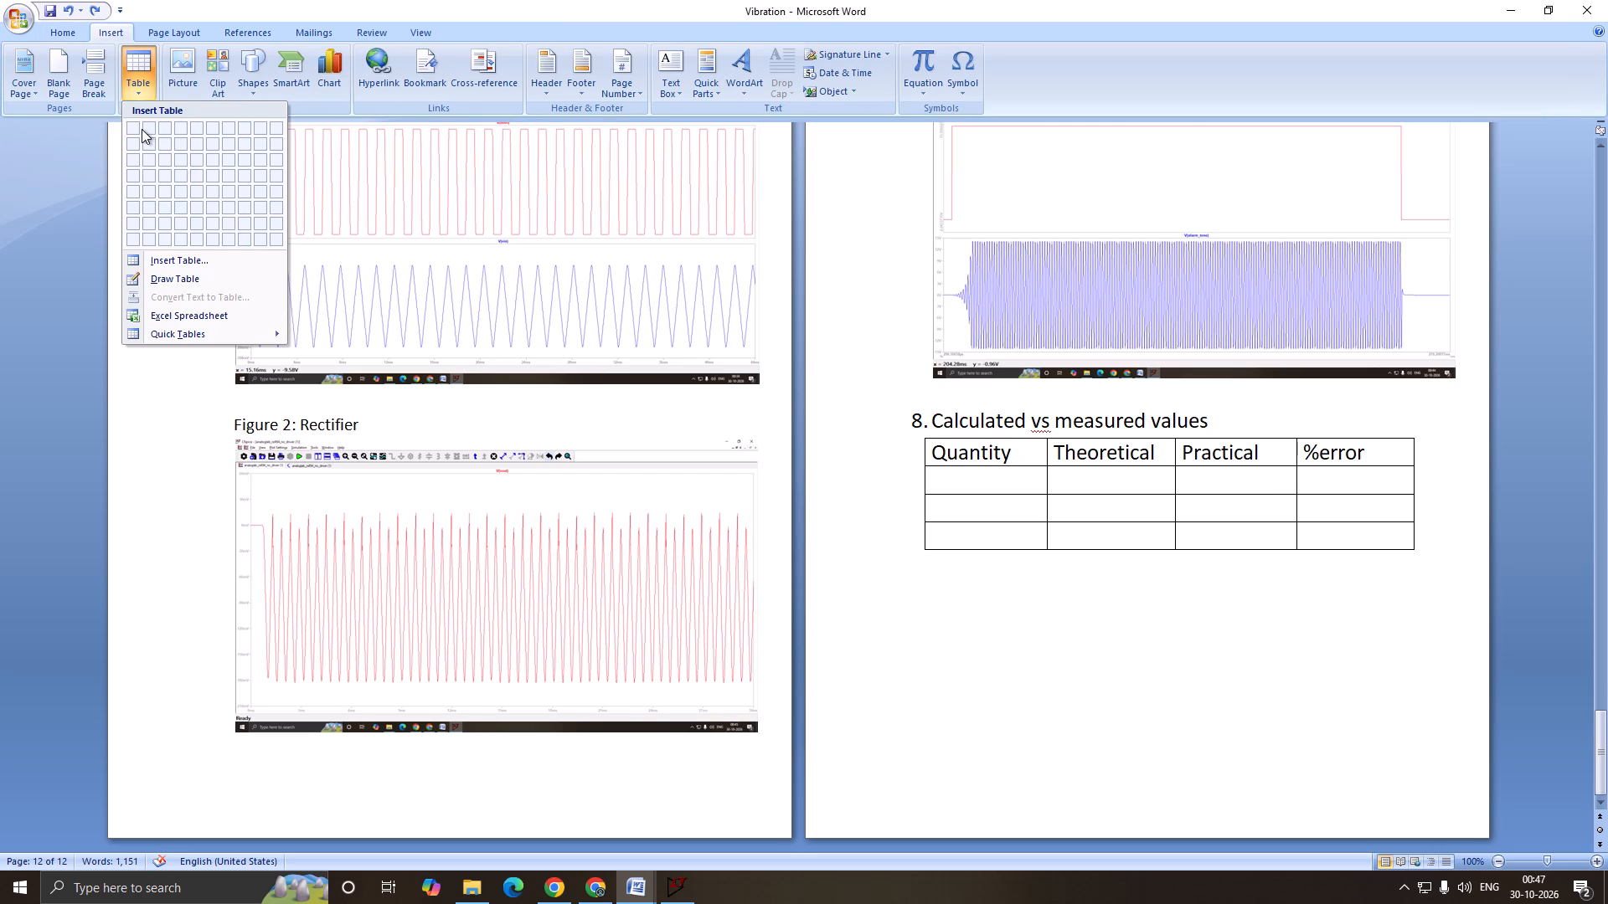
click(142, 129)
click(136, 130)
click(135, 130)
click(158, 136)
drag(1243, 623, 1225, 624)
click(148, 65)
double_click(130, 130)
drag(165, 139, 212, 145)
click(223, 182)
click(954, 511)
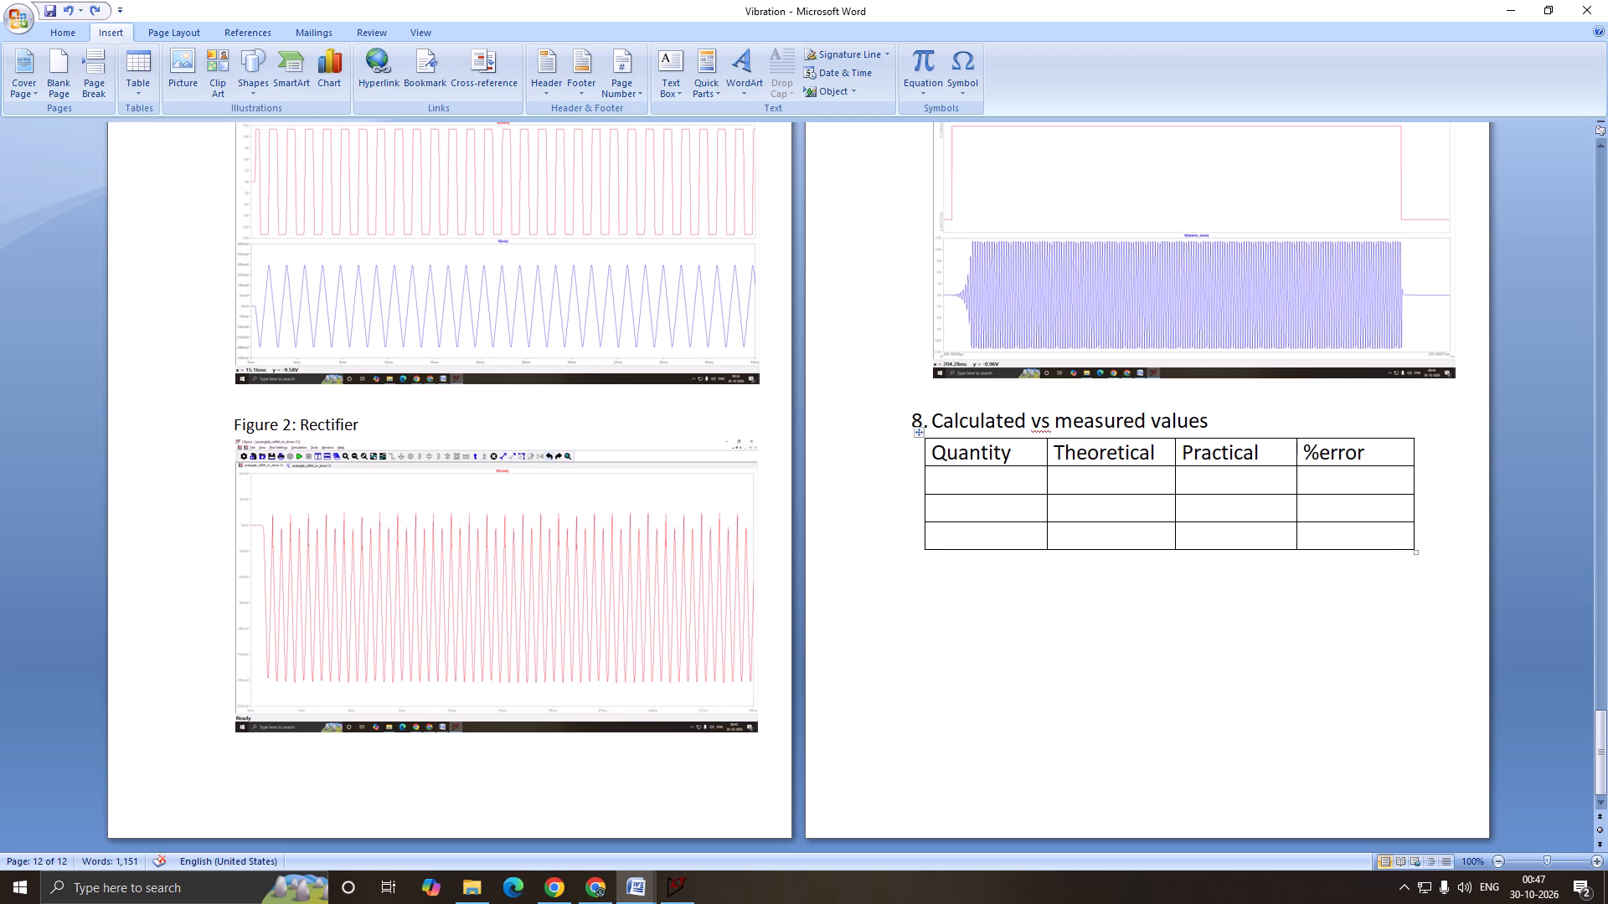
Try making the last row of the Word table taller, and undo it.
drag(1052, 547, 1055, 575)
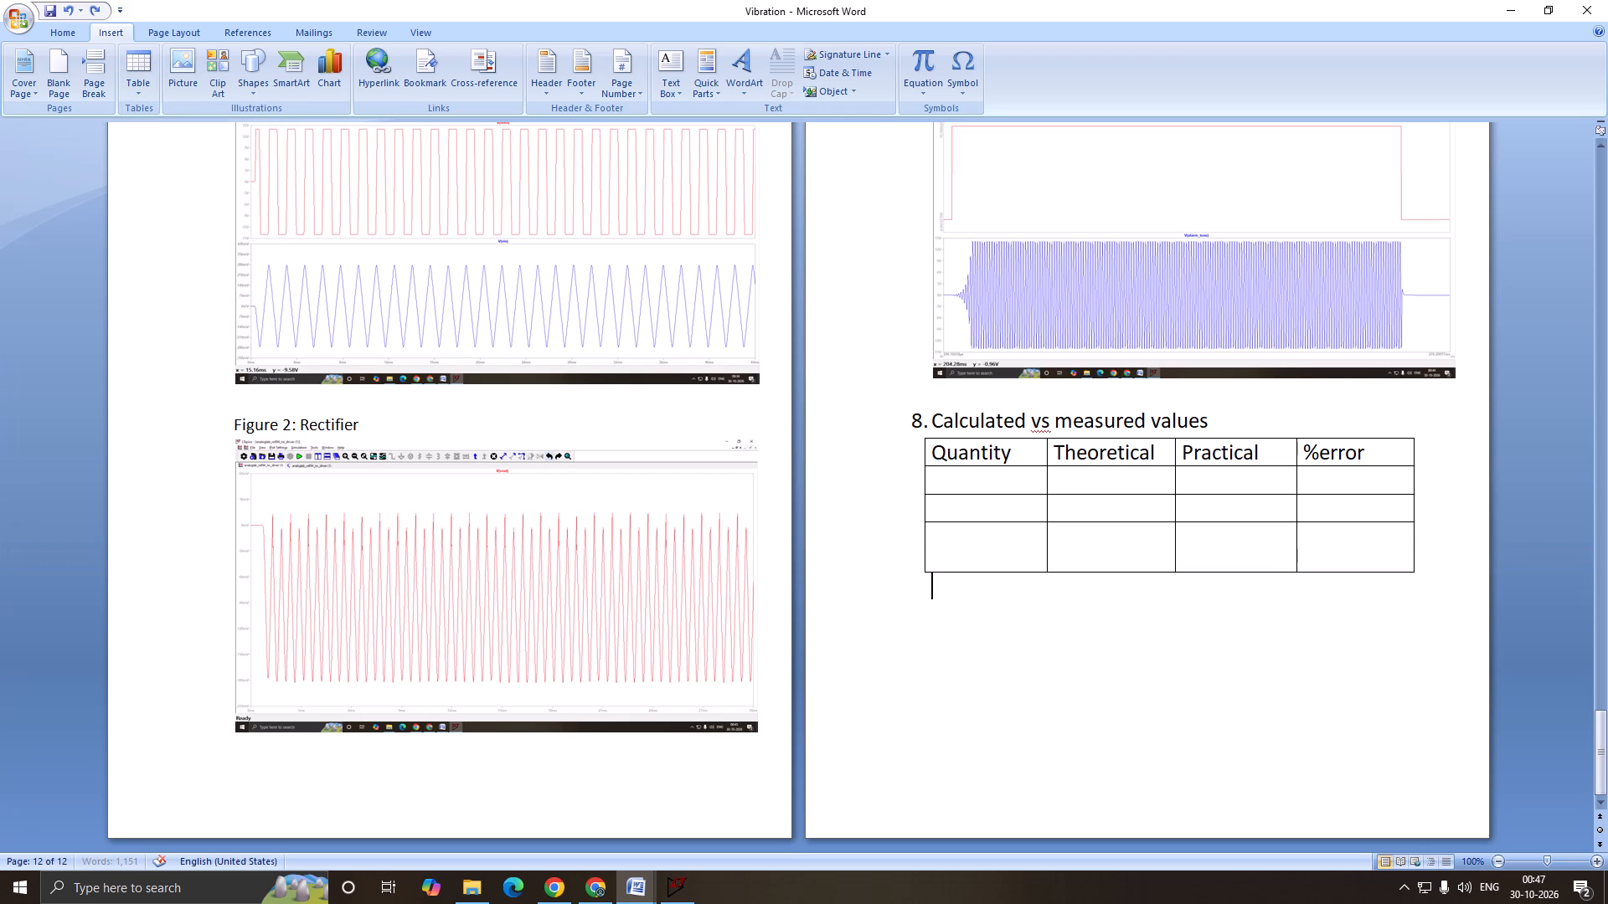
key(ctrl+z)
Undo the header entries and the insertion of the table under the section 8 heading.
key(ctrl+z)
key(ctrl+z)
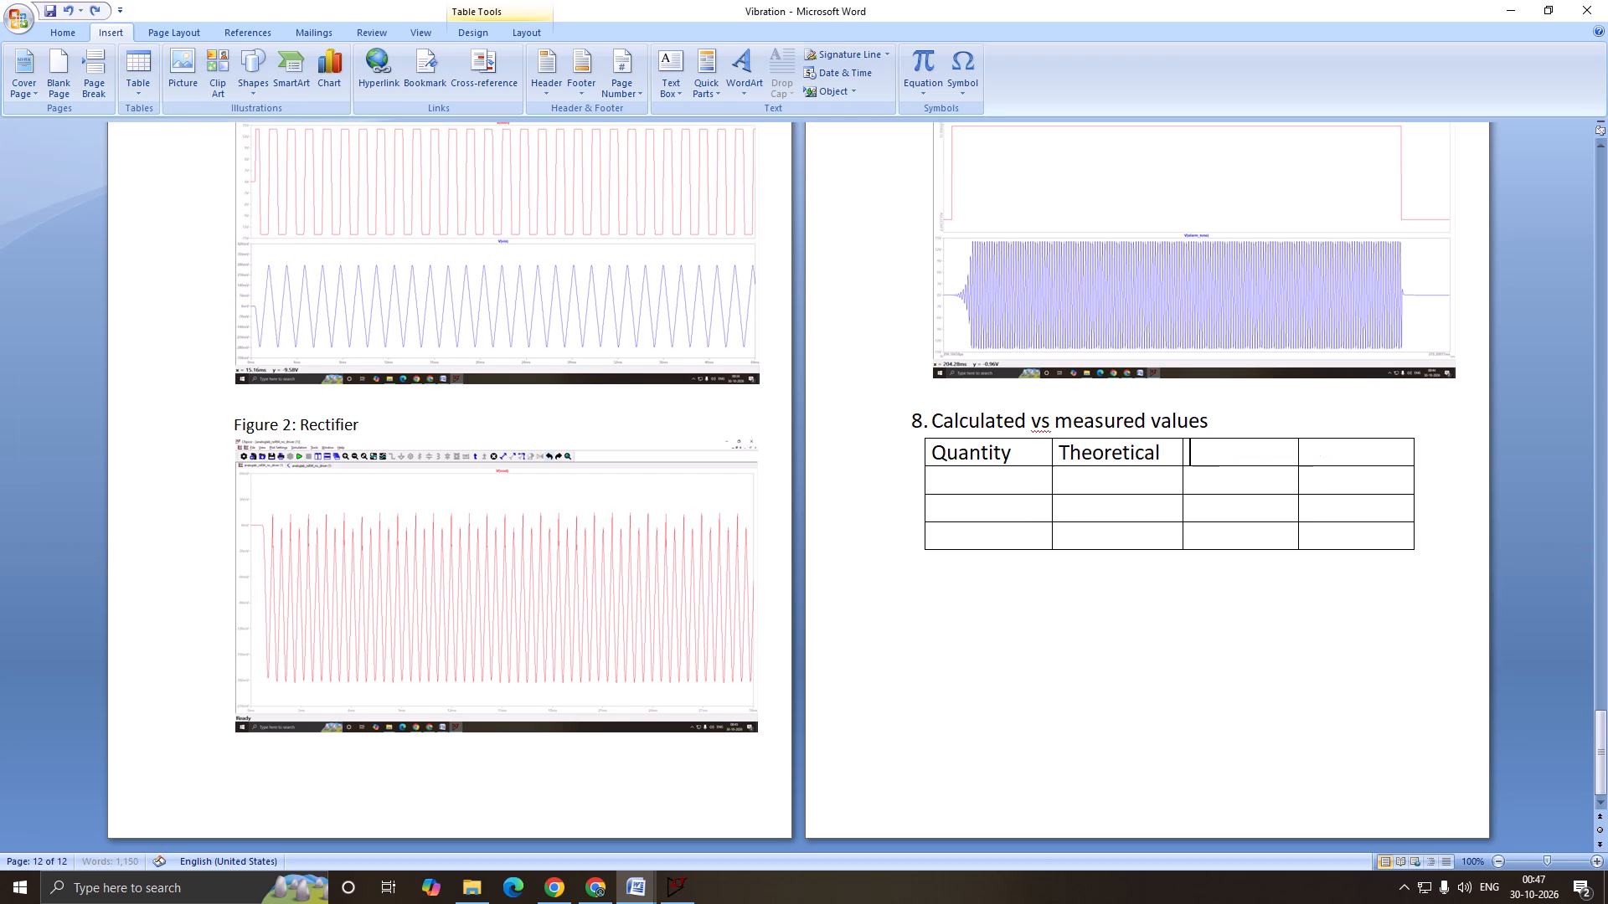
key(ctrl+z)
key(ctrl+z)
key(ctrl+z)
key(ctrl+z)
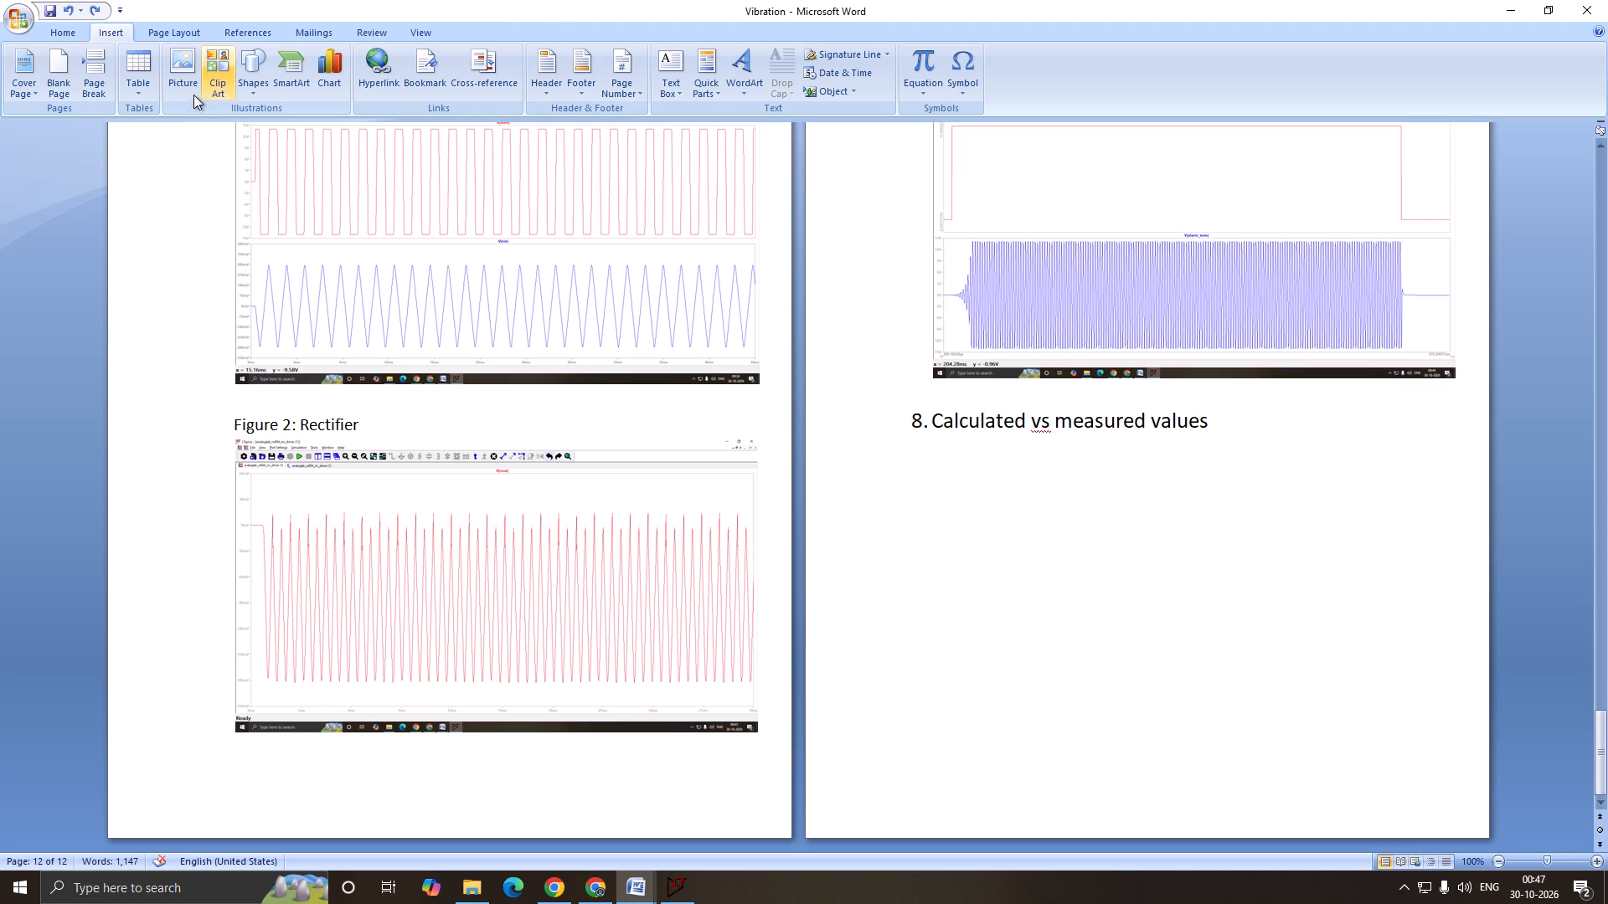
Insert a table with four columns and five rows under the "Calculated vs measured values" heading.
click(136, 71)
drag(129, 121, 179, 131)
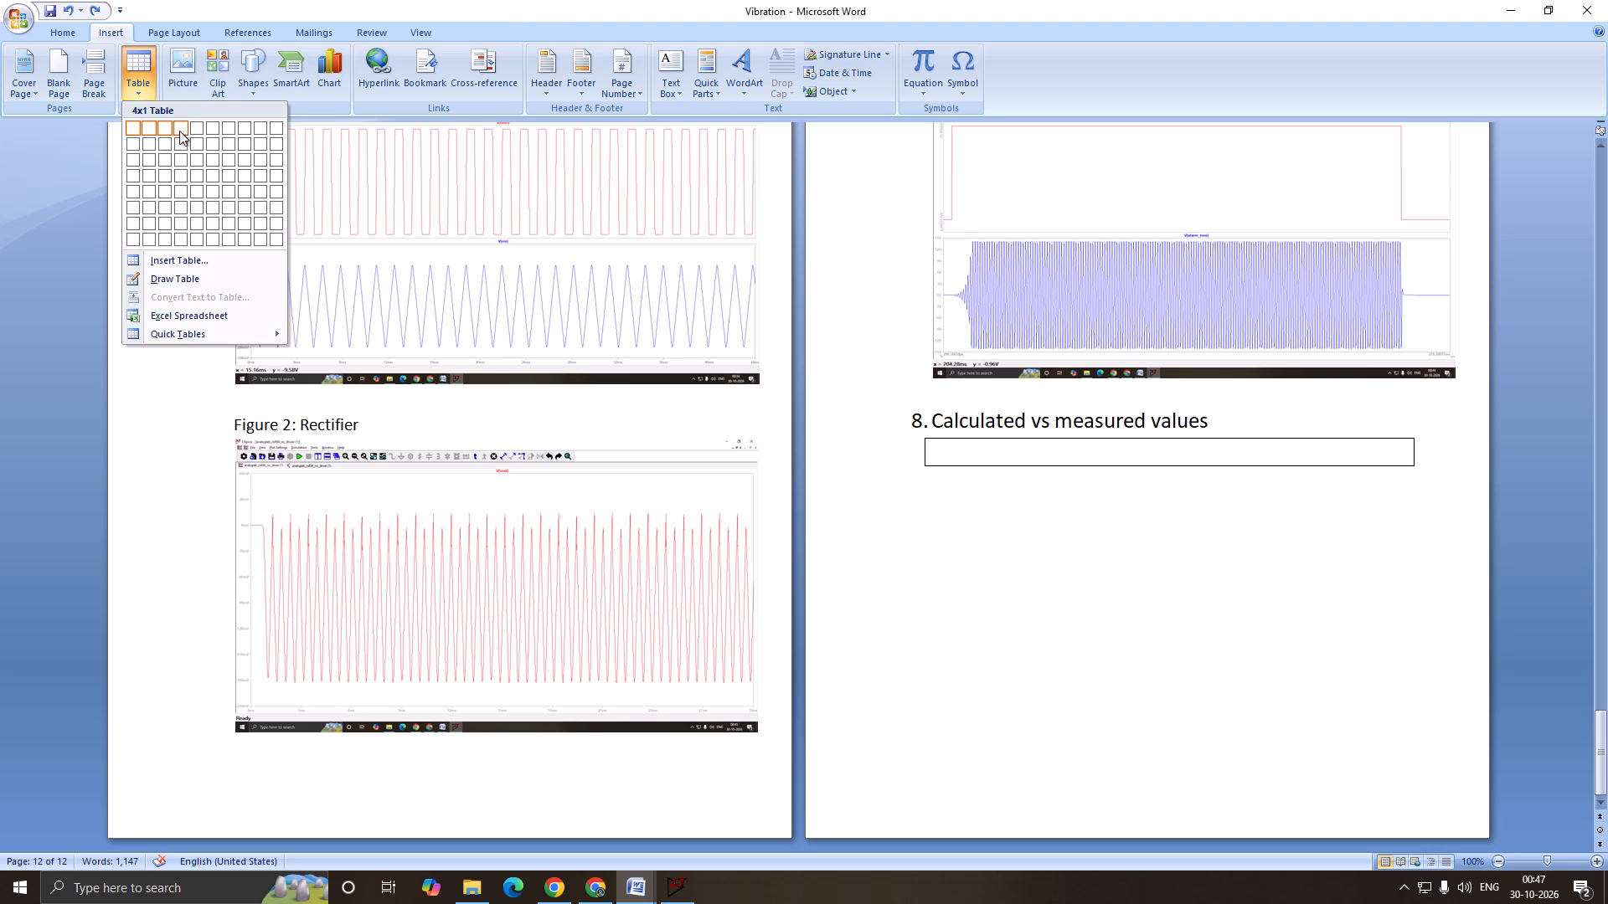
drag(179, 131, 184, 172)
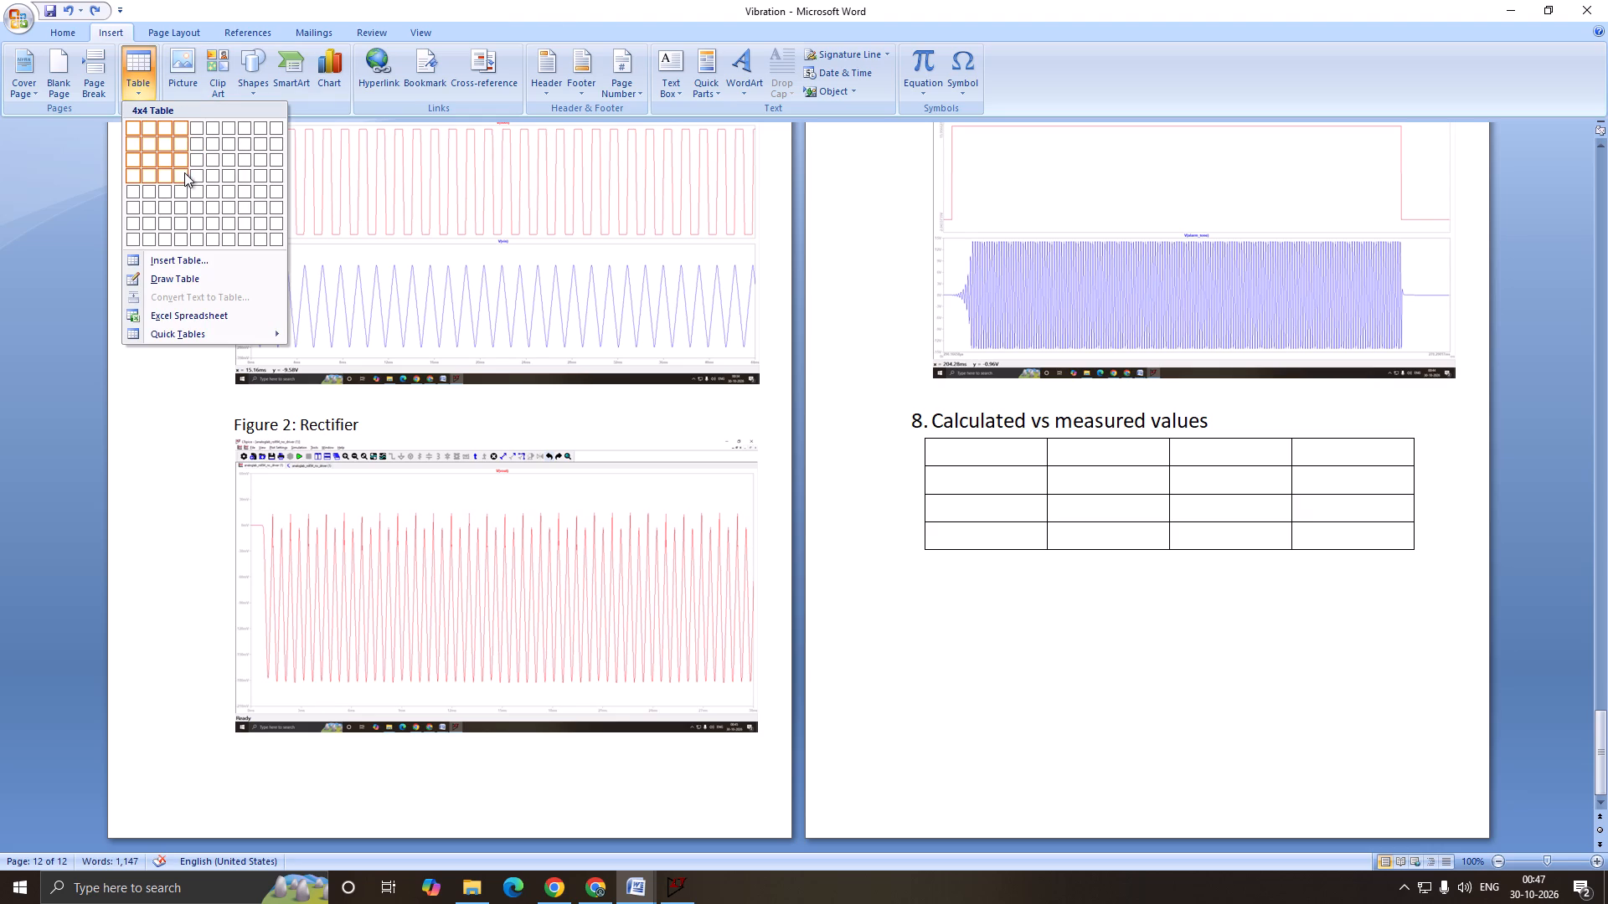
drag(184, 172, 182, 189)
click(182, 189)
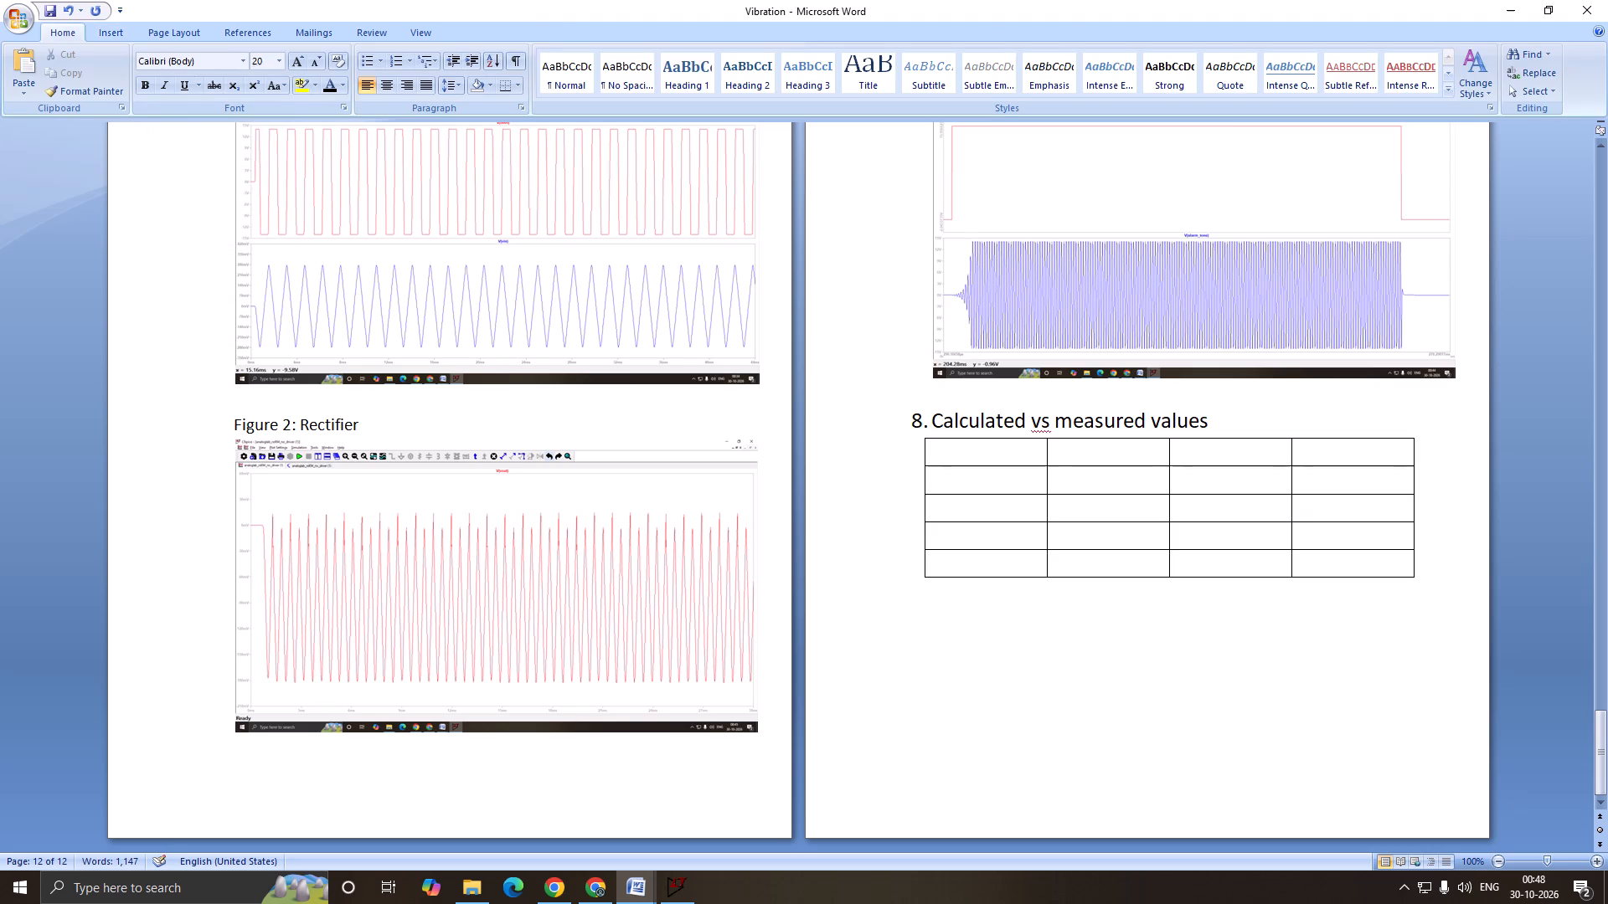
Enter "Quantity", "Theoretical", "Practical" and "%Error" as the four column headers of the new table.
click(980, 450)
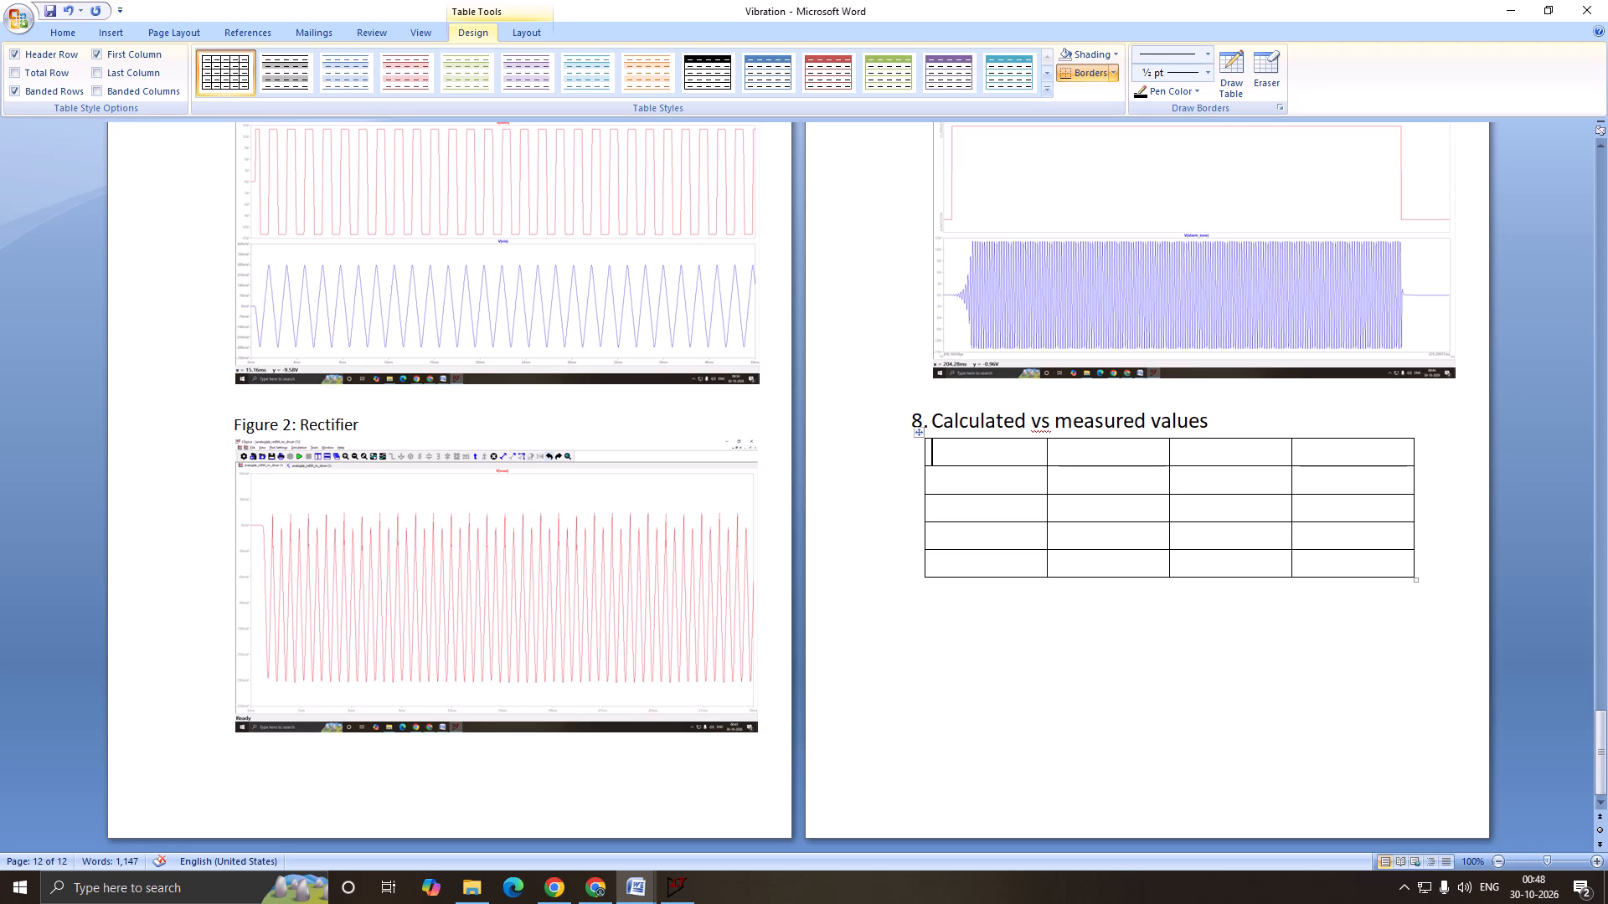
text(Quantity)
key(Right)
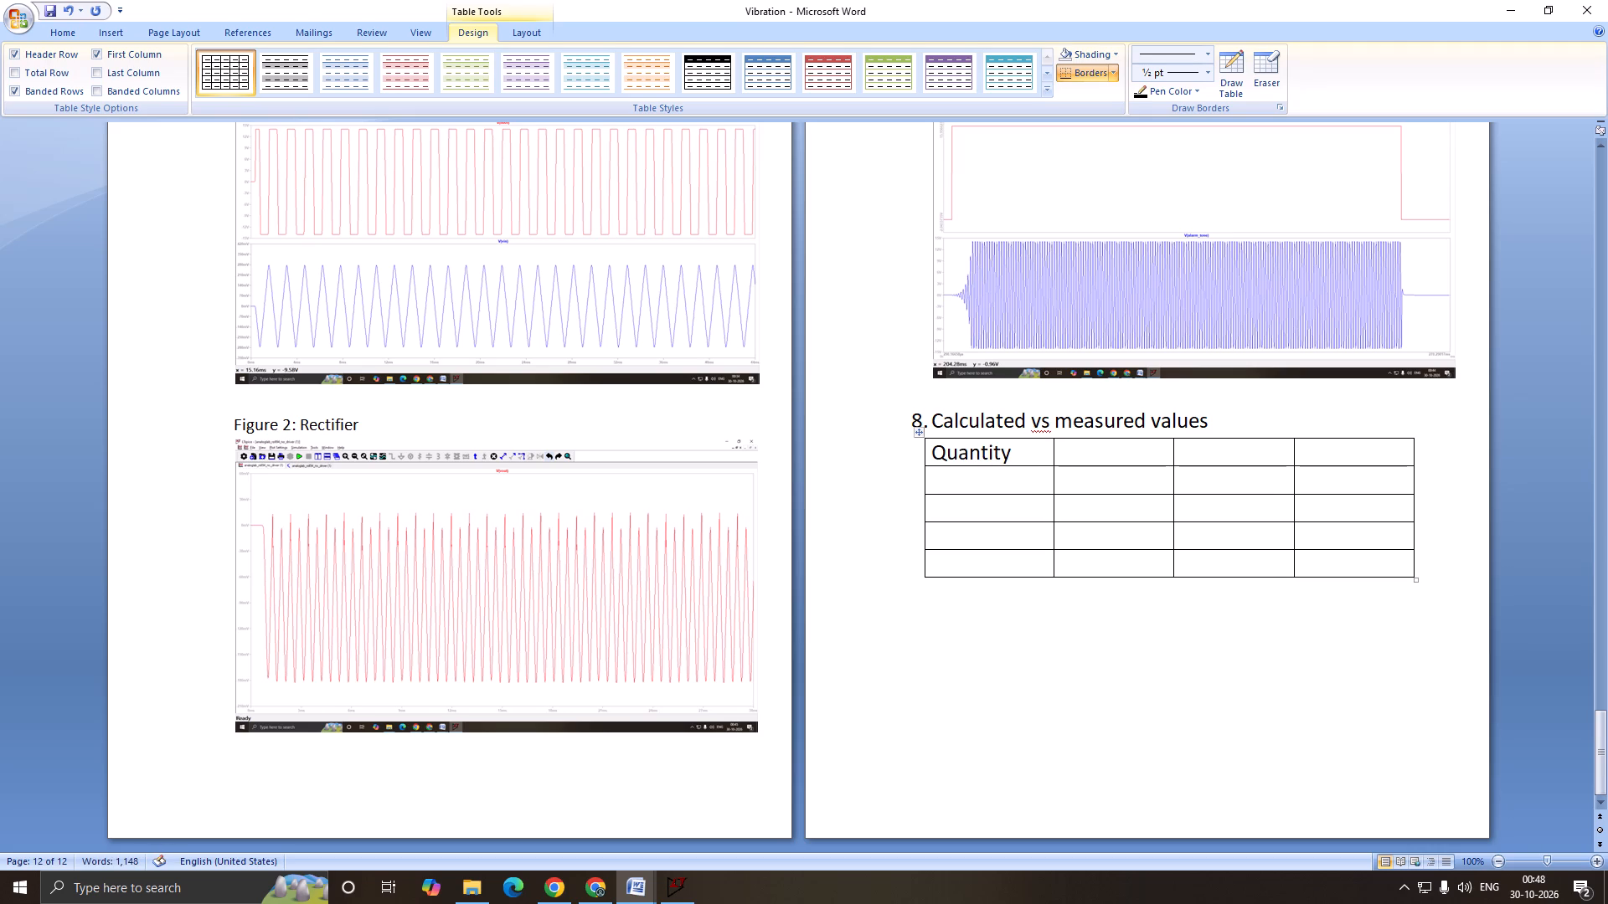
text(Theore)
text(tical)
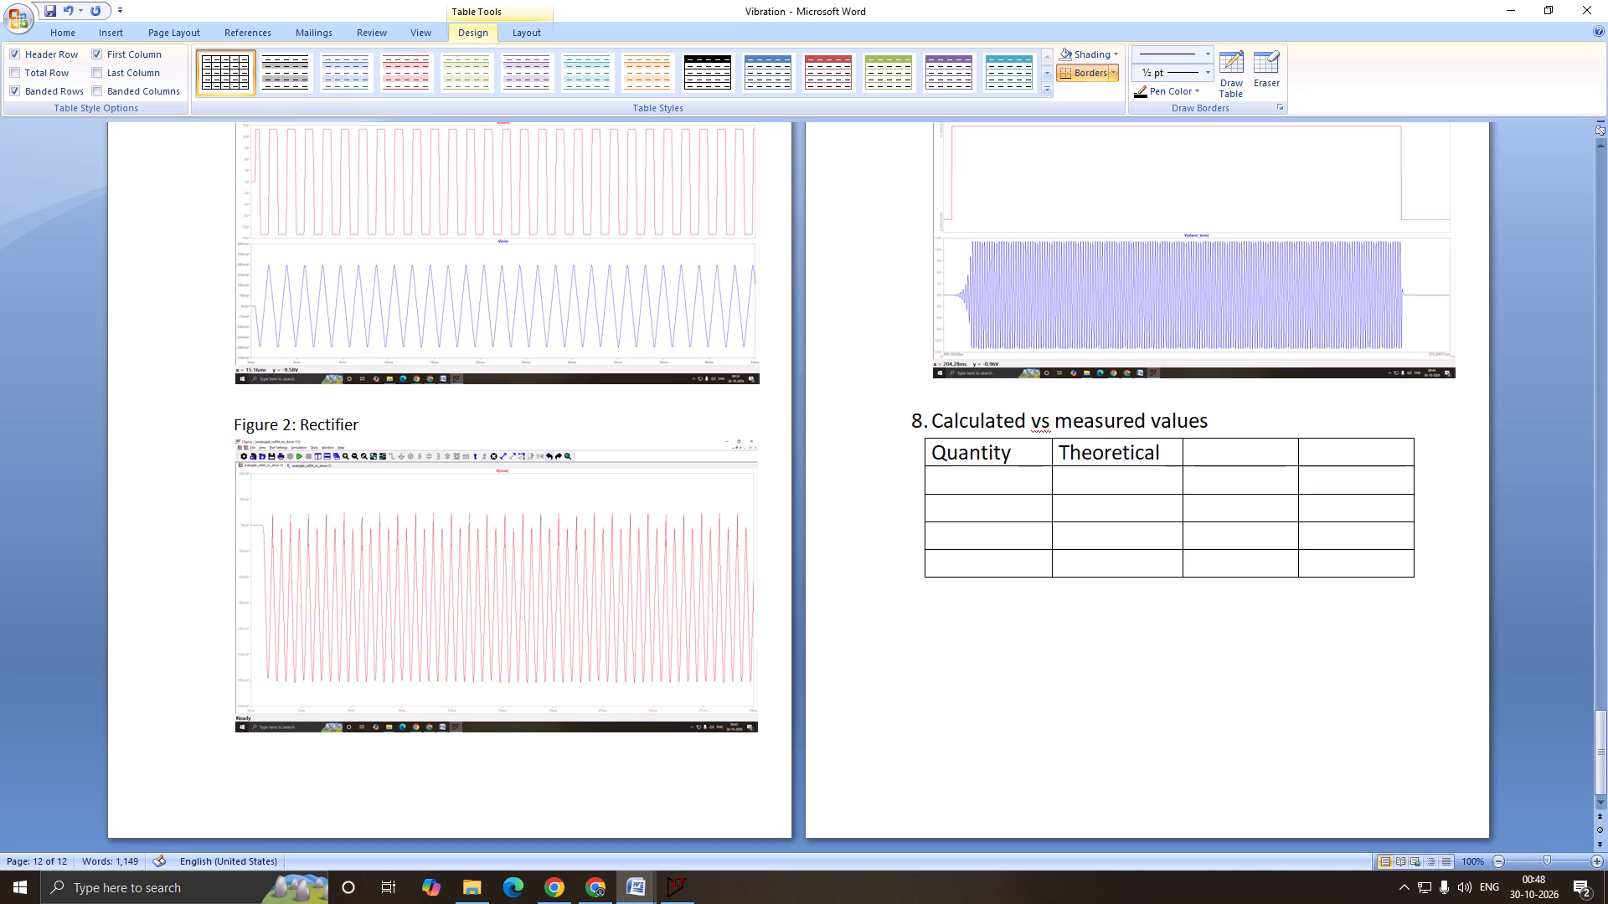
key(Right)
text(Practical)
key(space)
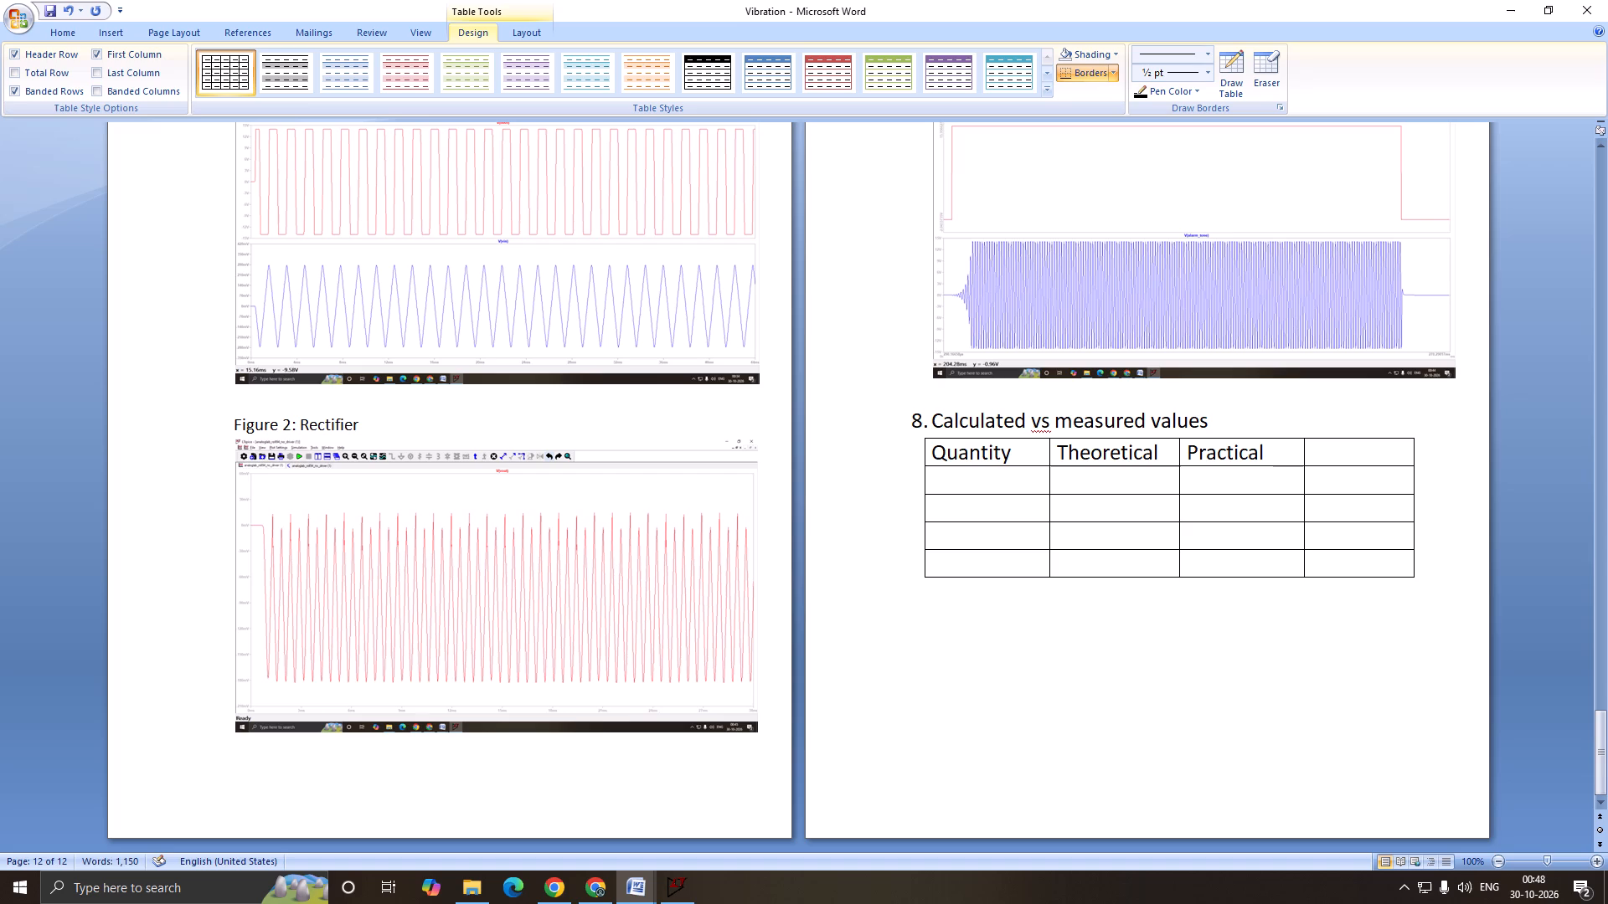
key(Left)
key(Right)
key(Right)
key(shift+percent)
key(shift+e)
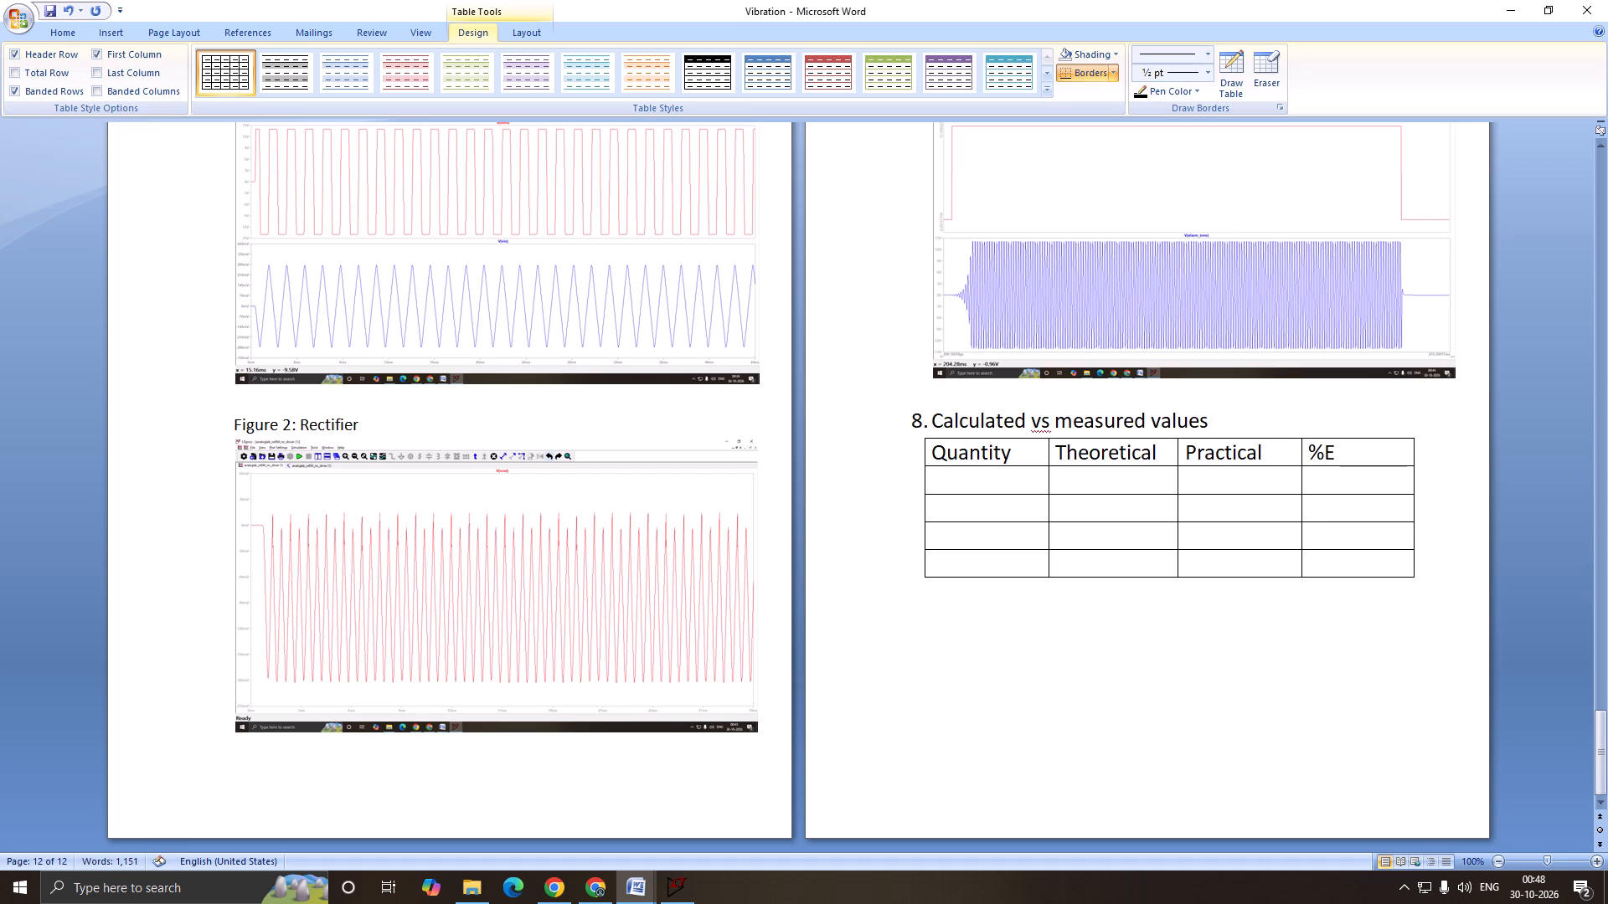
text(rror)
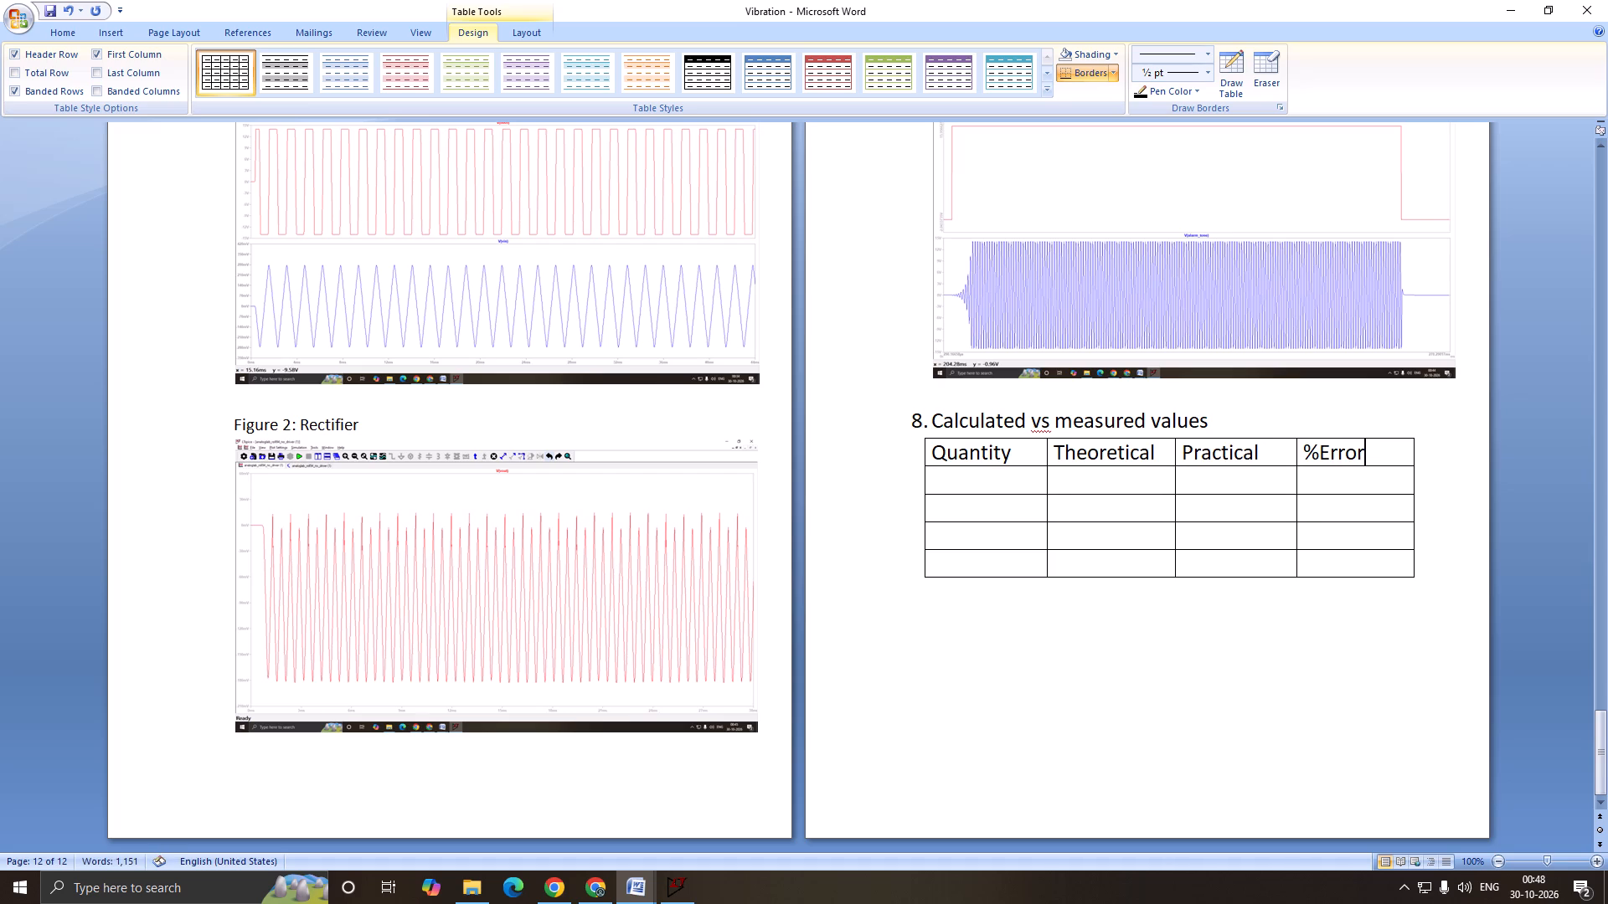
key(Down)
key(Down)
key(Left)
key(Left)
key(Left)
key(Left)
key(Left)
key(Left)
key(Left)
key(Left)
key(alt+Tab)
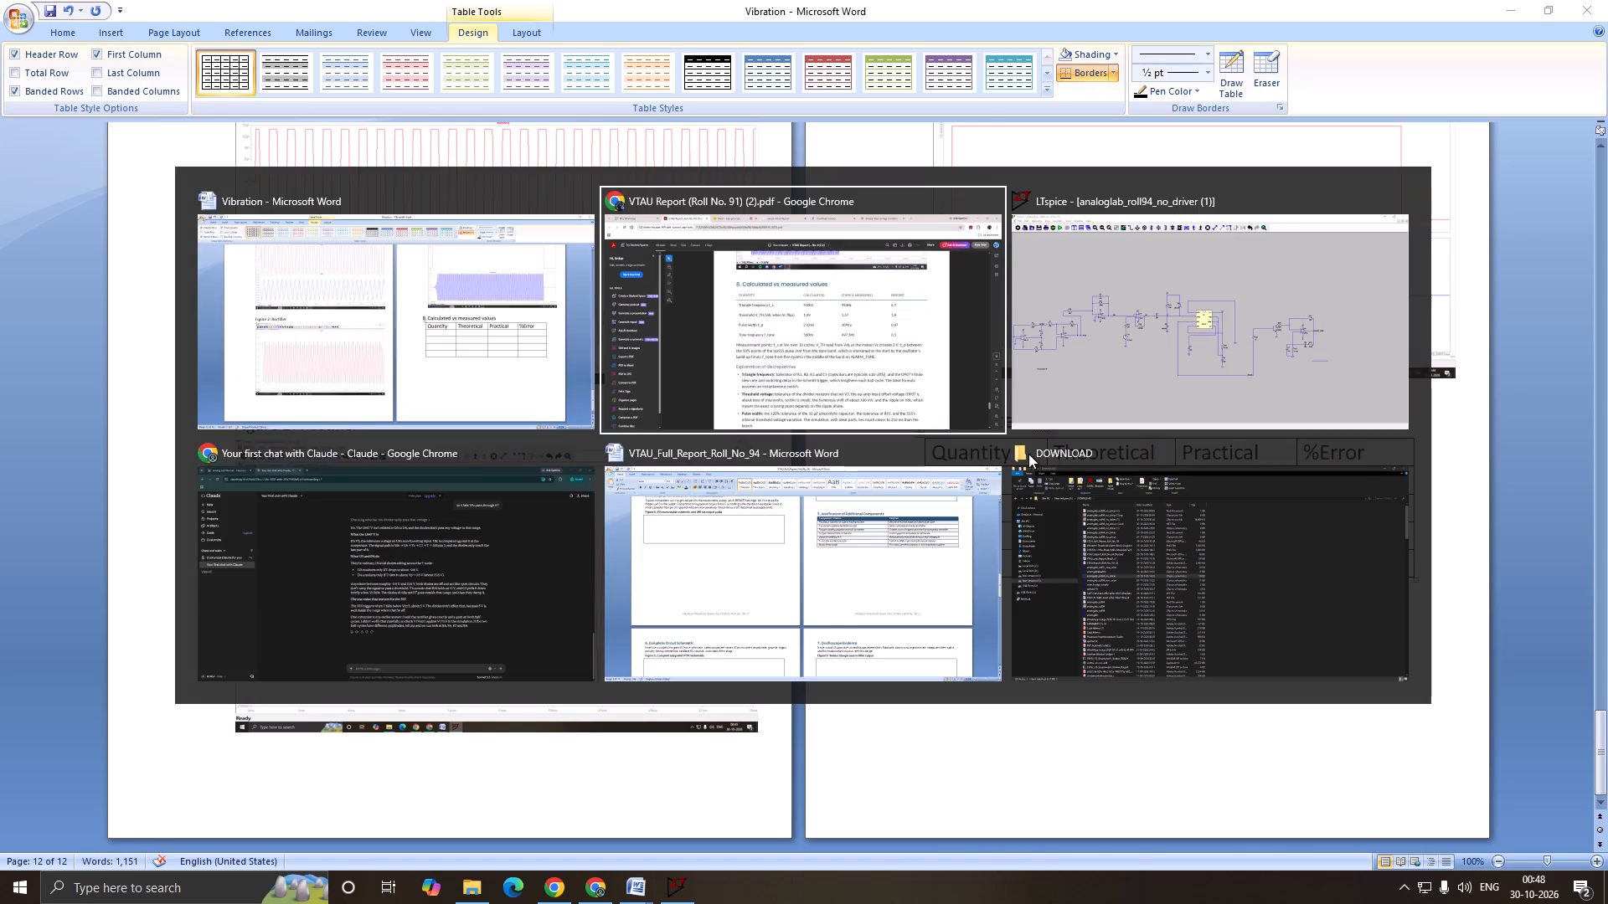
drag(535, 372, 644, 378)
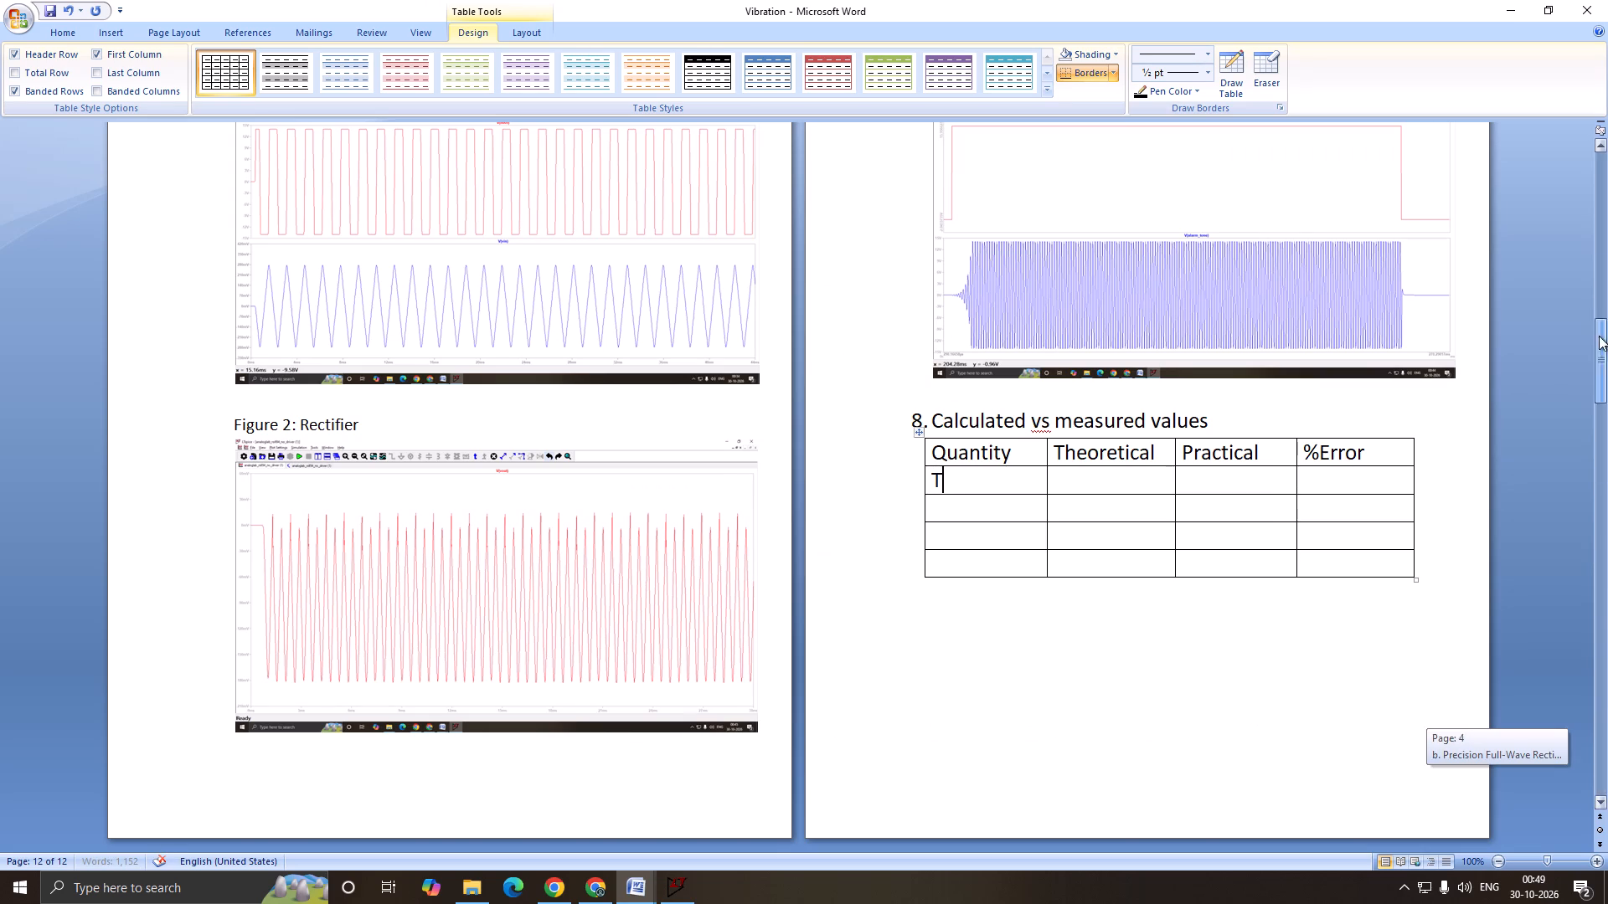
drag(1599, 336, 1584, 196)
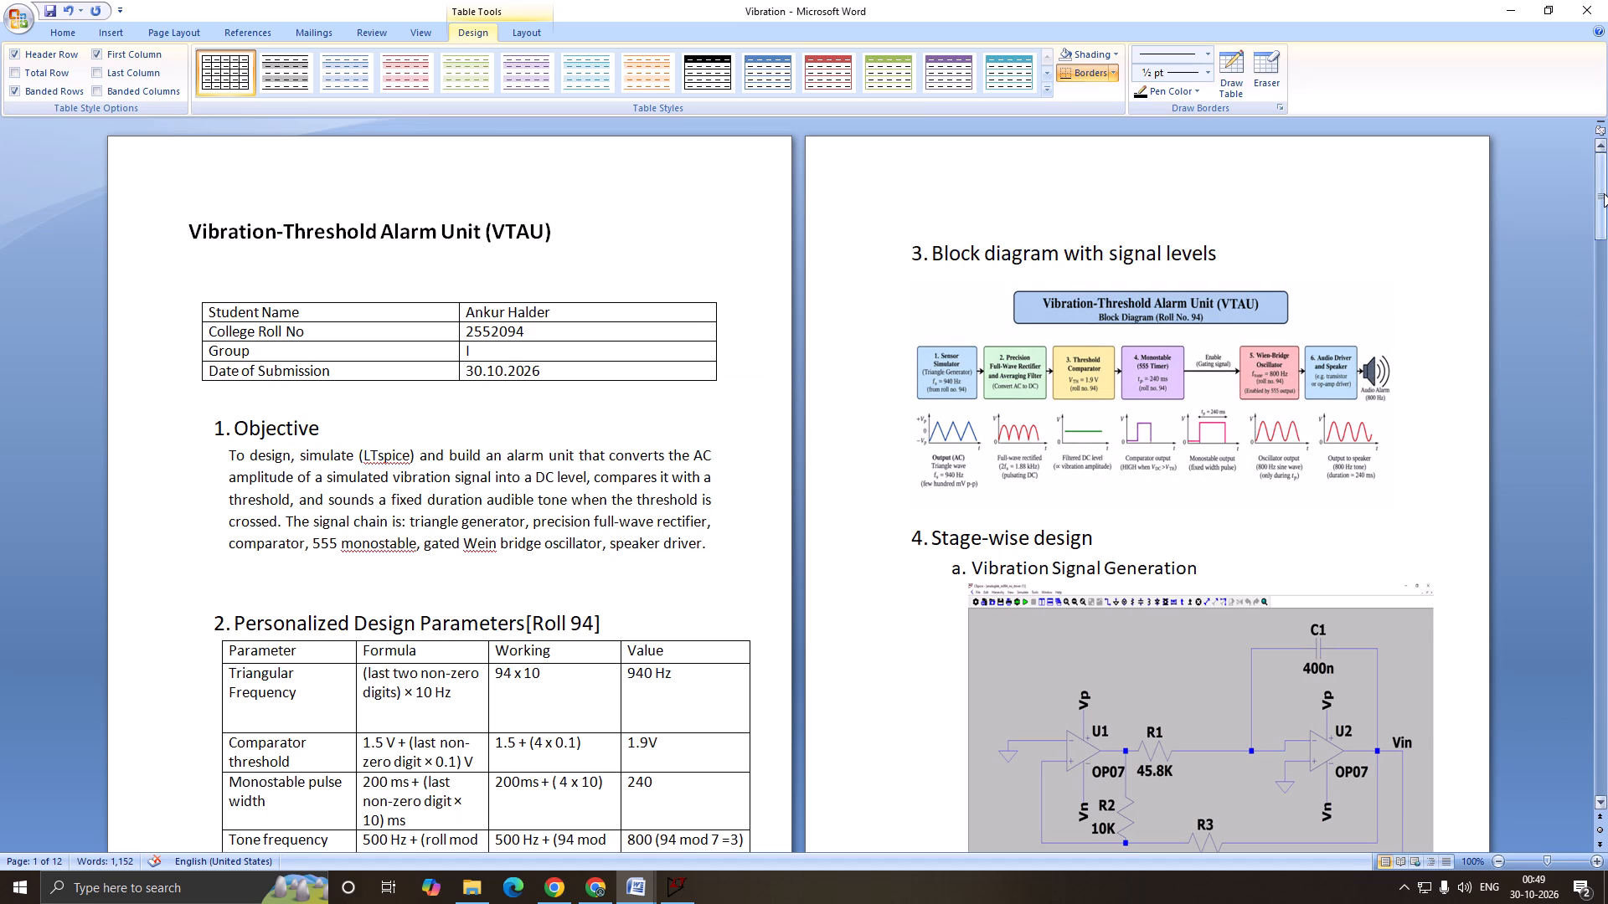
drag(1604, 193, 1580, 727)
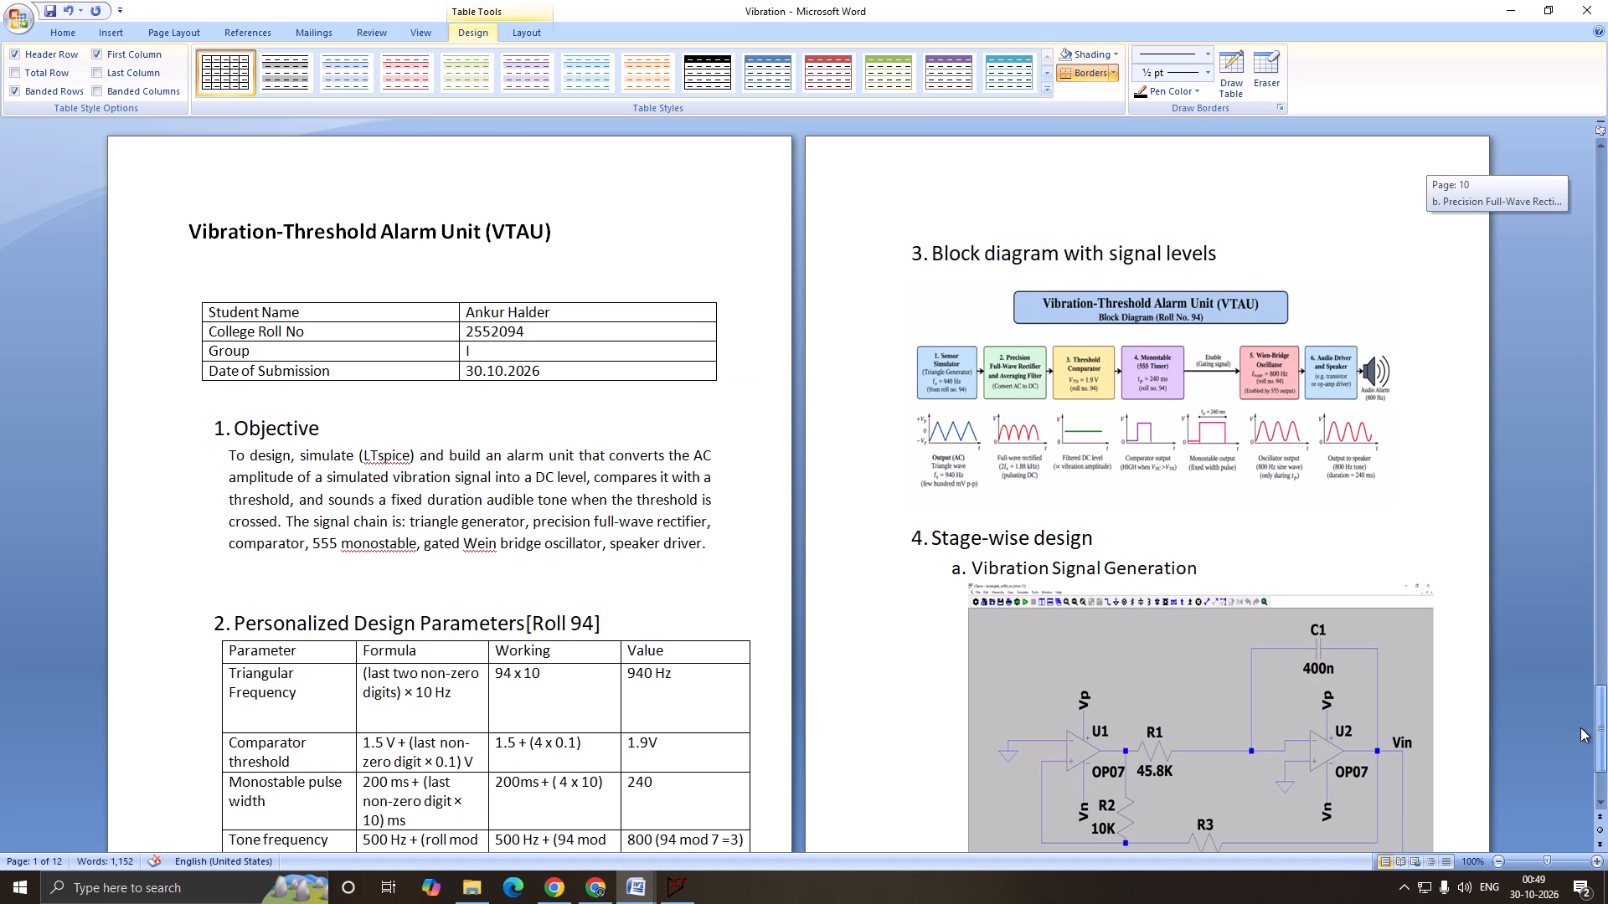
drag(1580, 727, 1607, 785)
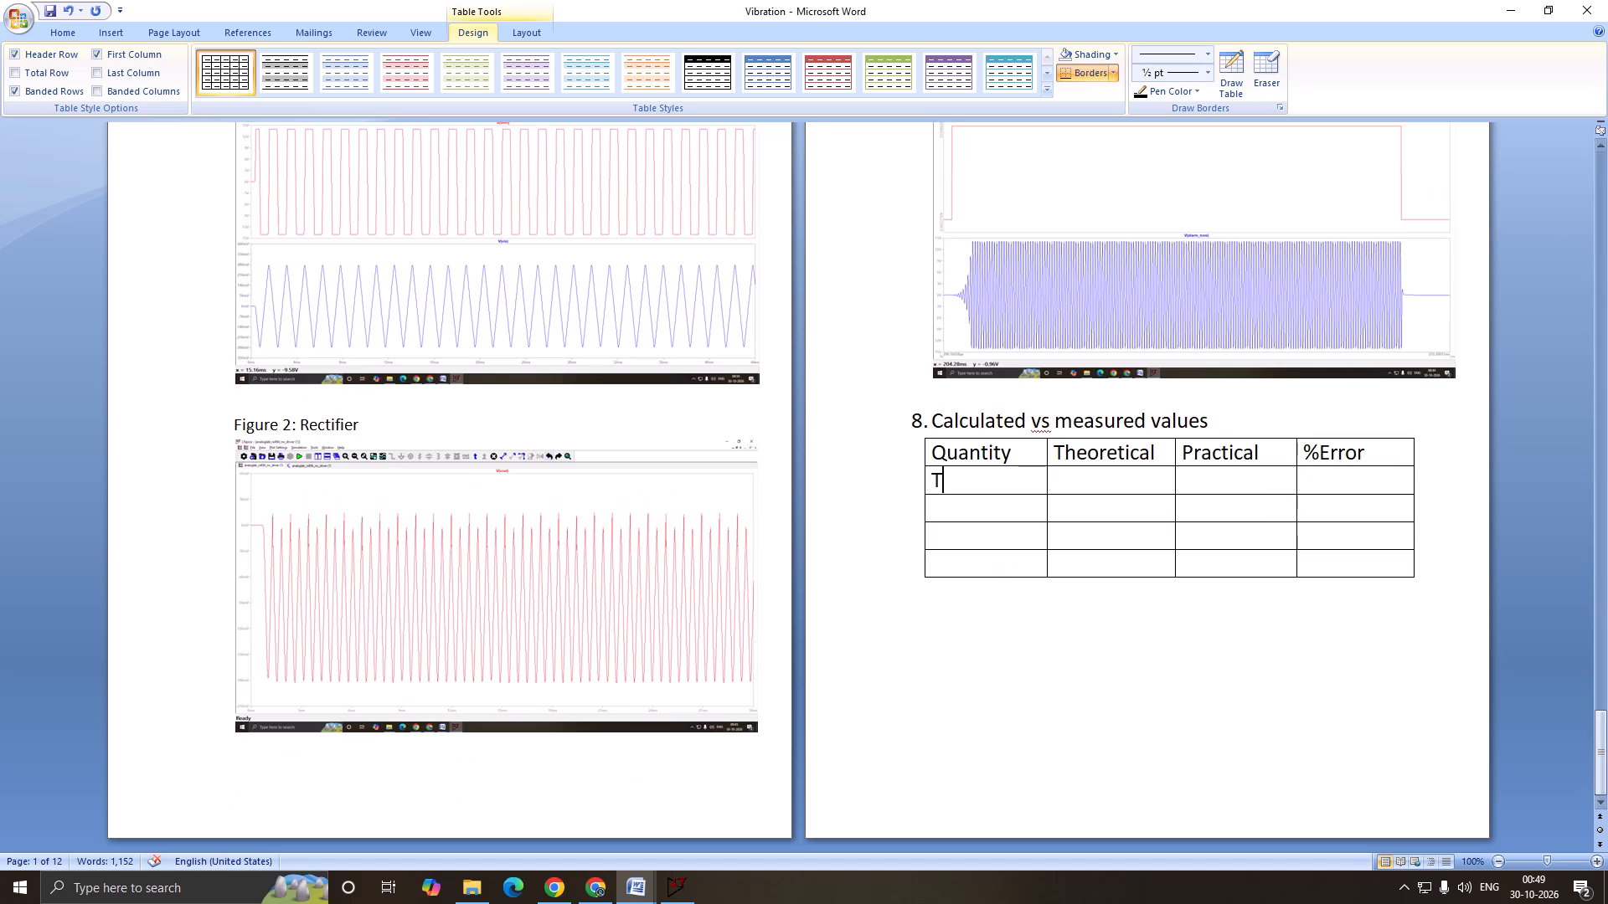
Extend the first quantity entry to "Tri" and set its font size to 14.
text(ri)
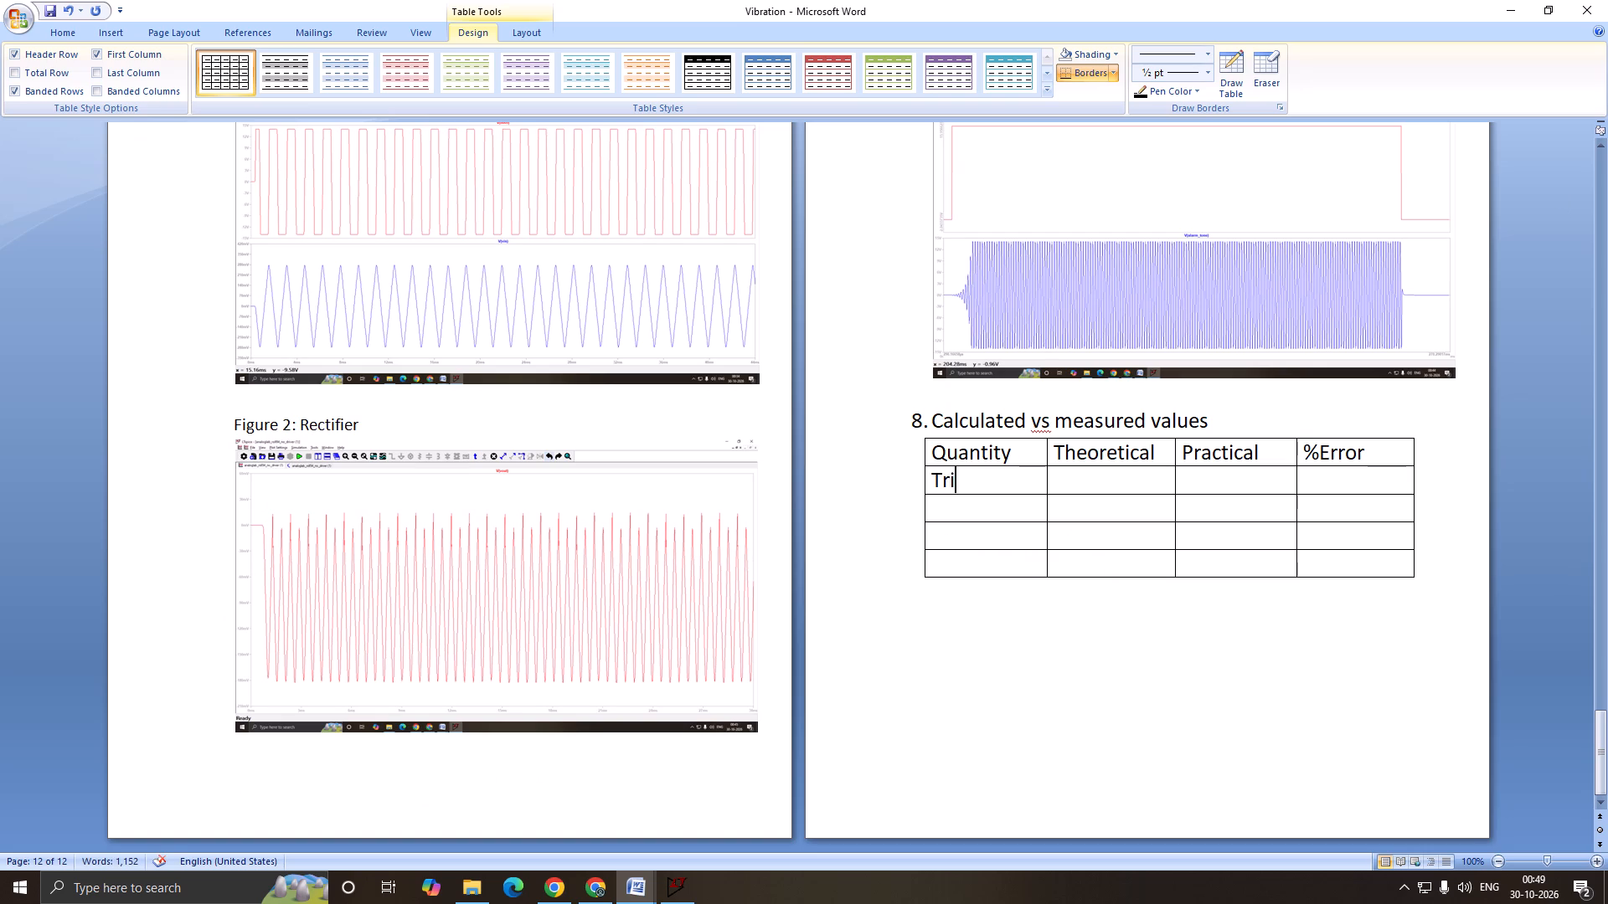
click(70, 43)
click(70, 38)
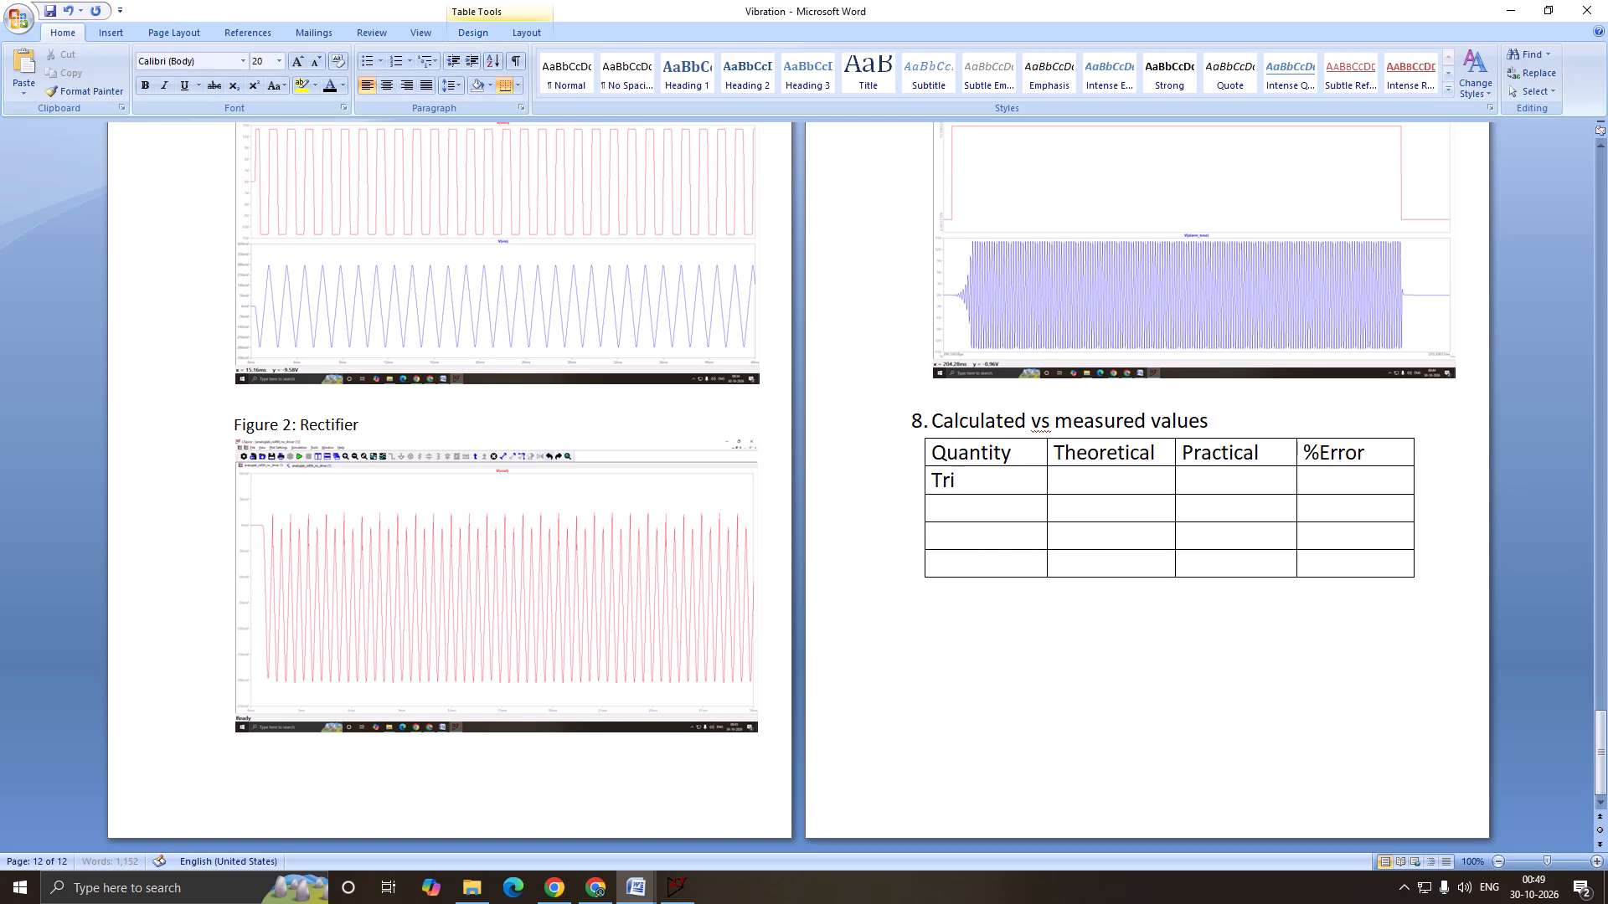
drag(989, 490, 920, 477)
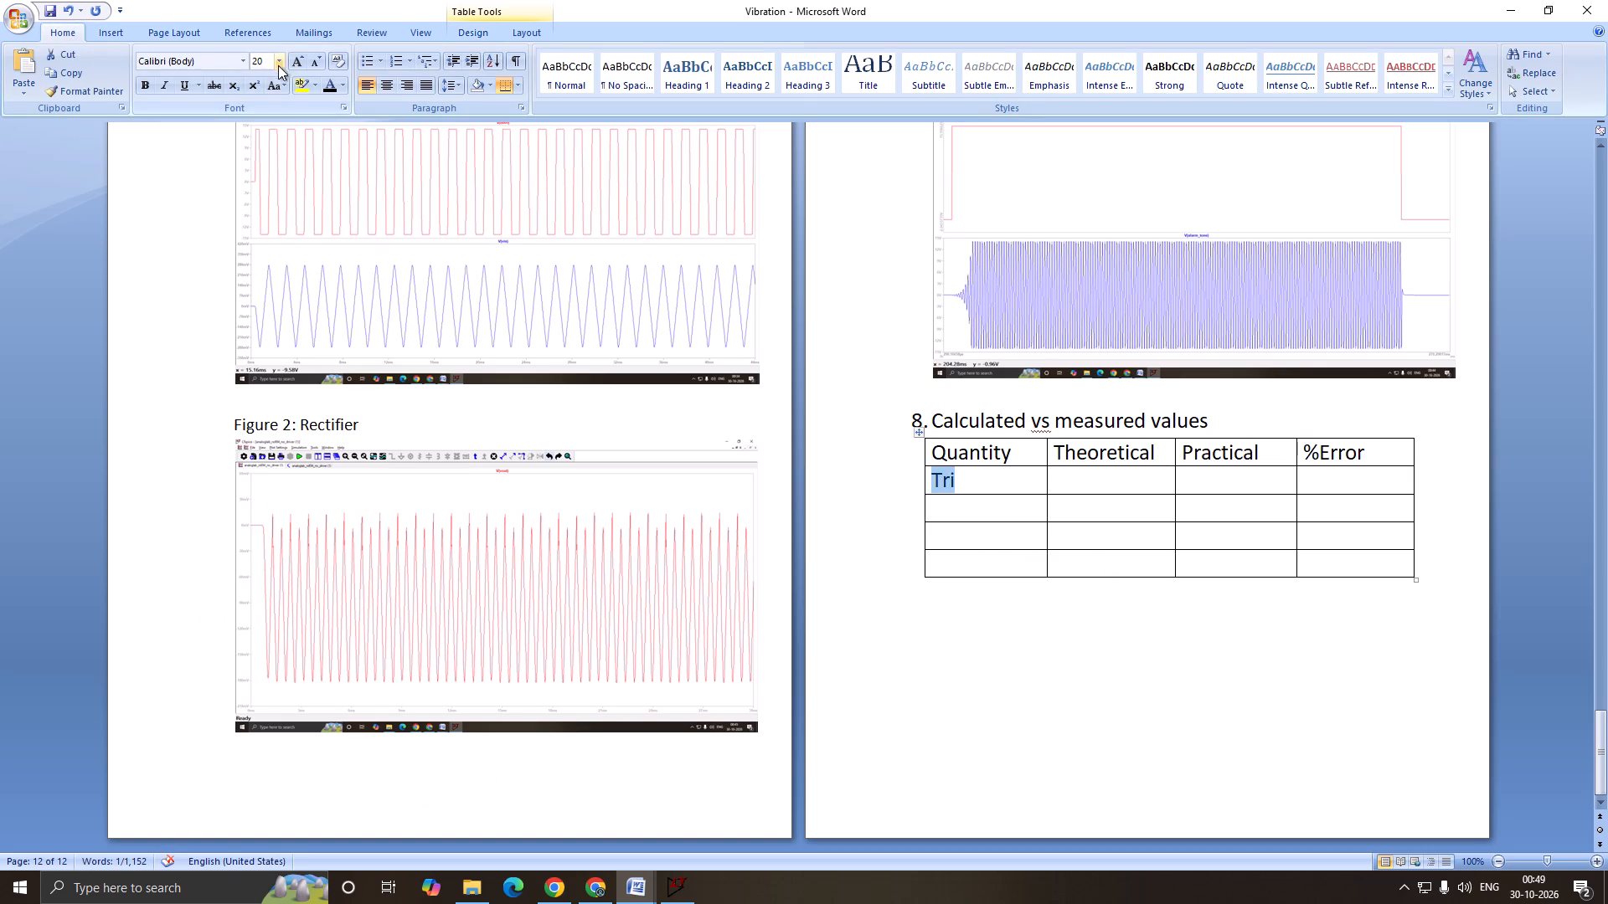
click(281, 64)
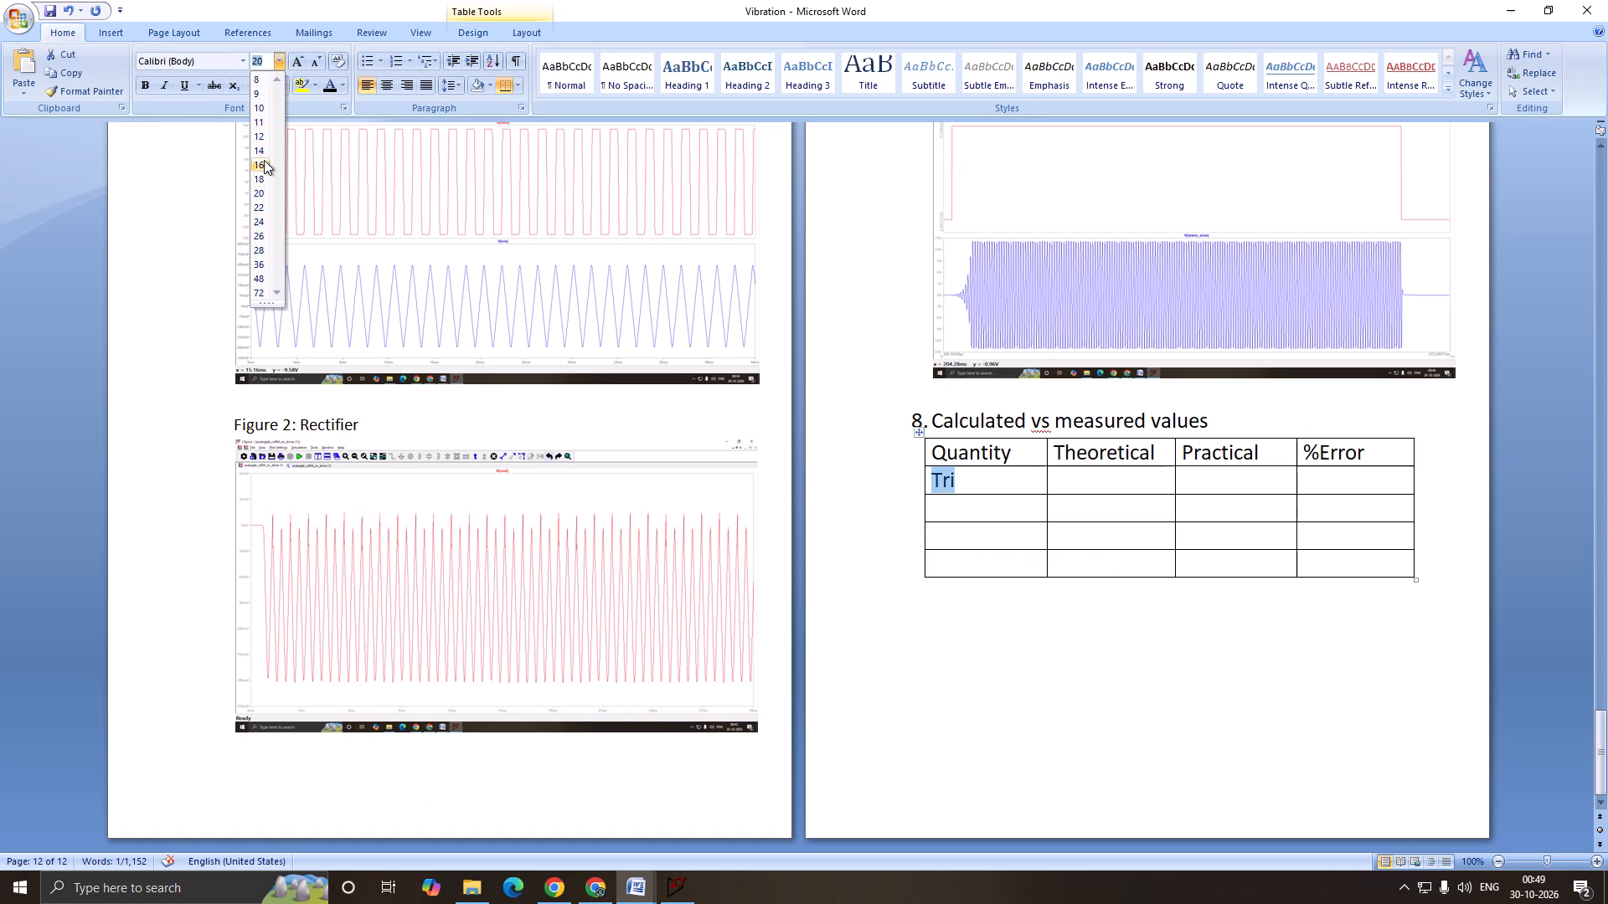
click(265, 155)
click(966, 470)
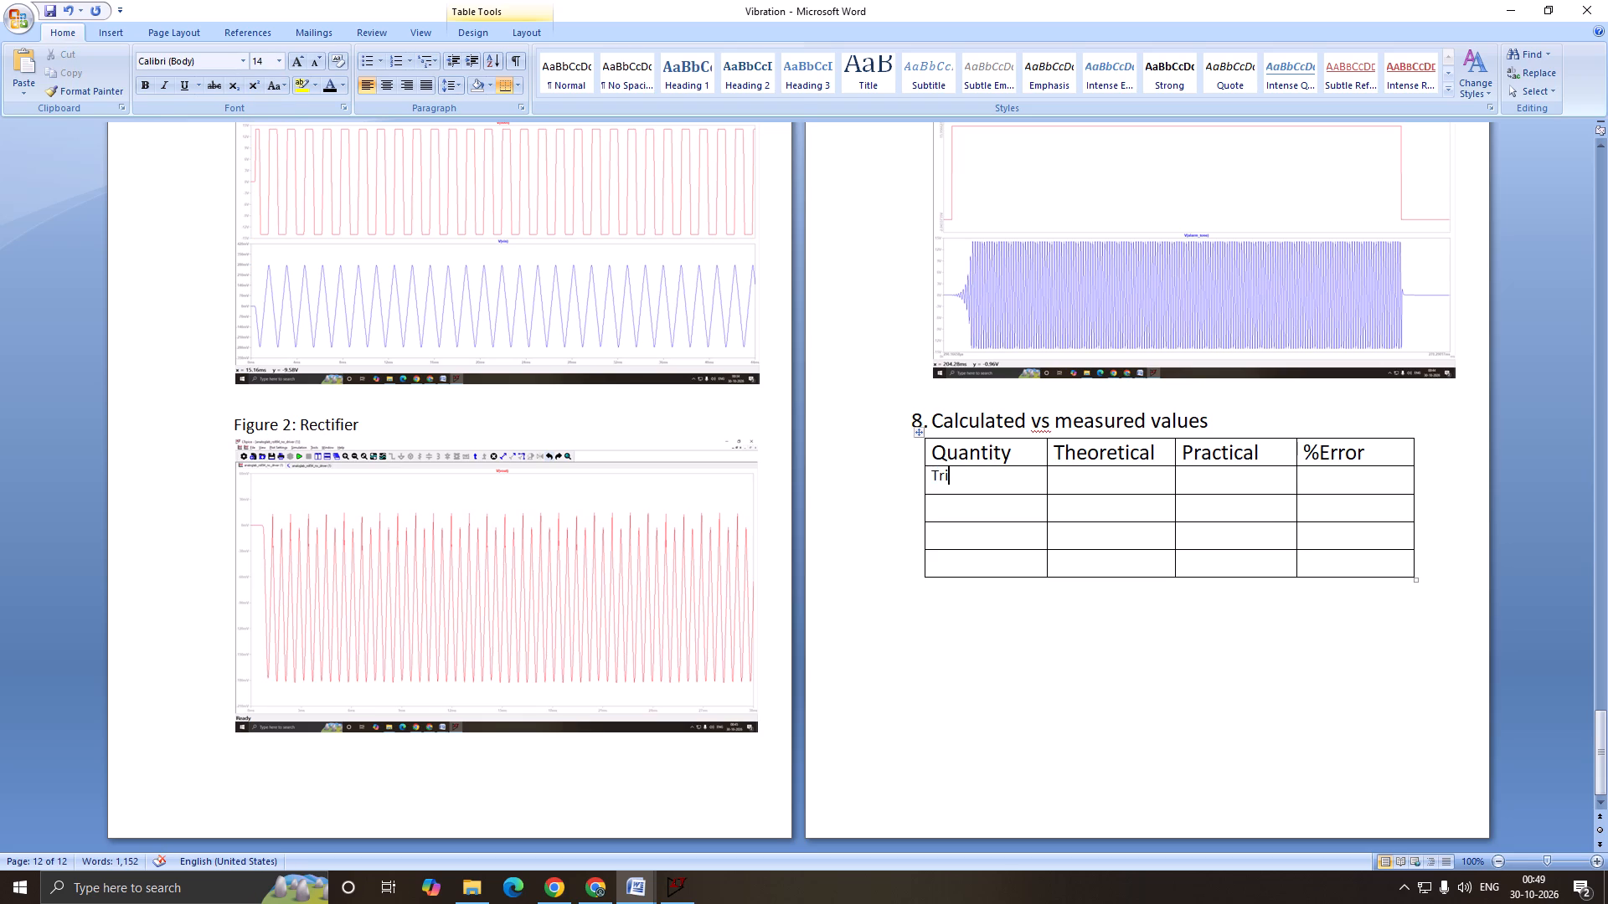
Complete the first quantity name as "Triangular Frequency".
text(angual)
text(r)
key(space)
key(Left)
key(Left)
key(Left)
key(BackSpace)
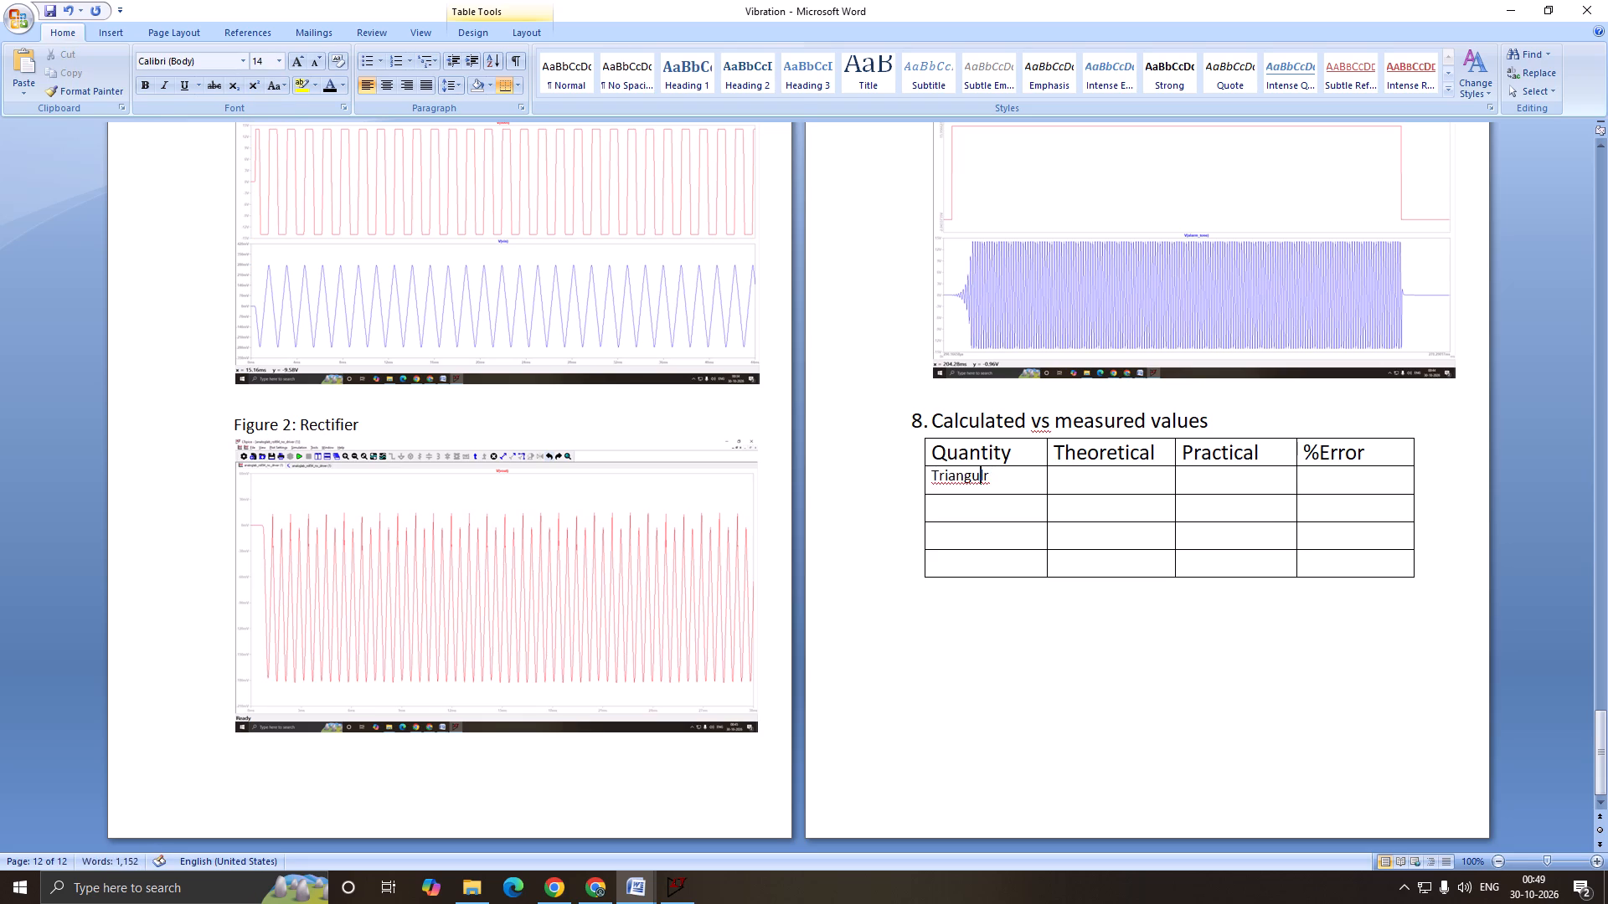
key(Right)
key(a)
key(Right)
key(space)
text(Fre)
text(quency)
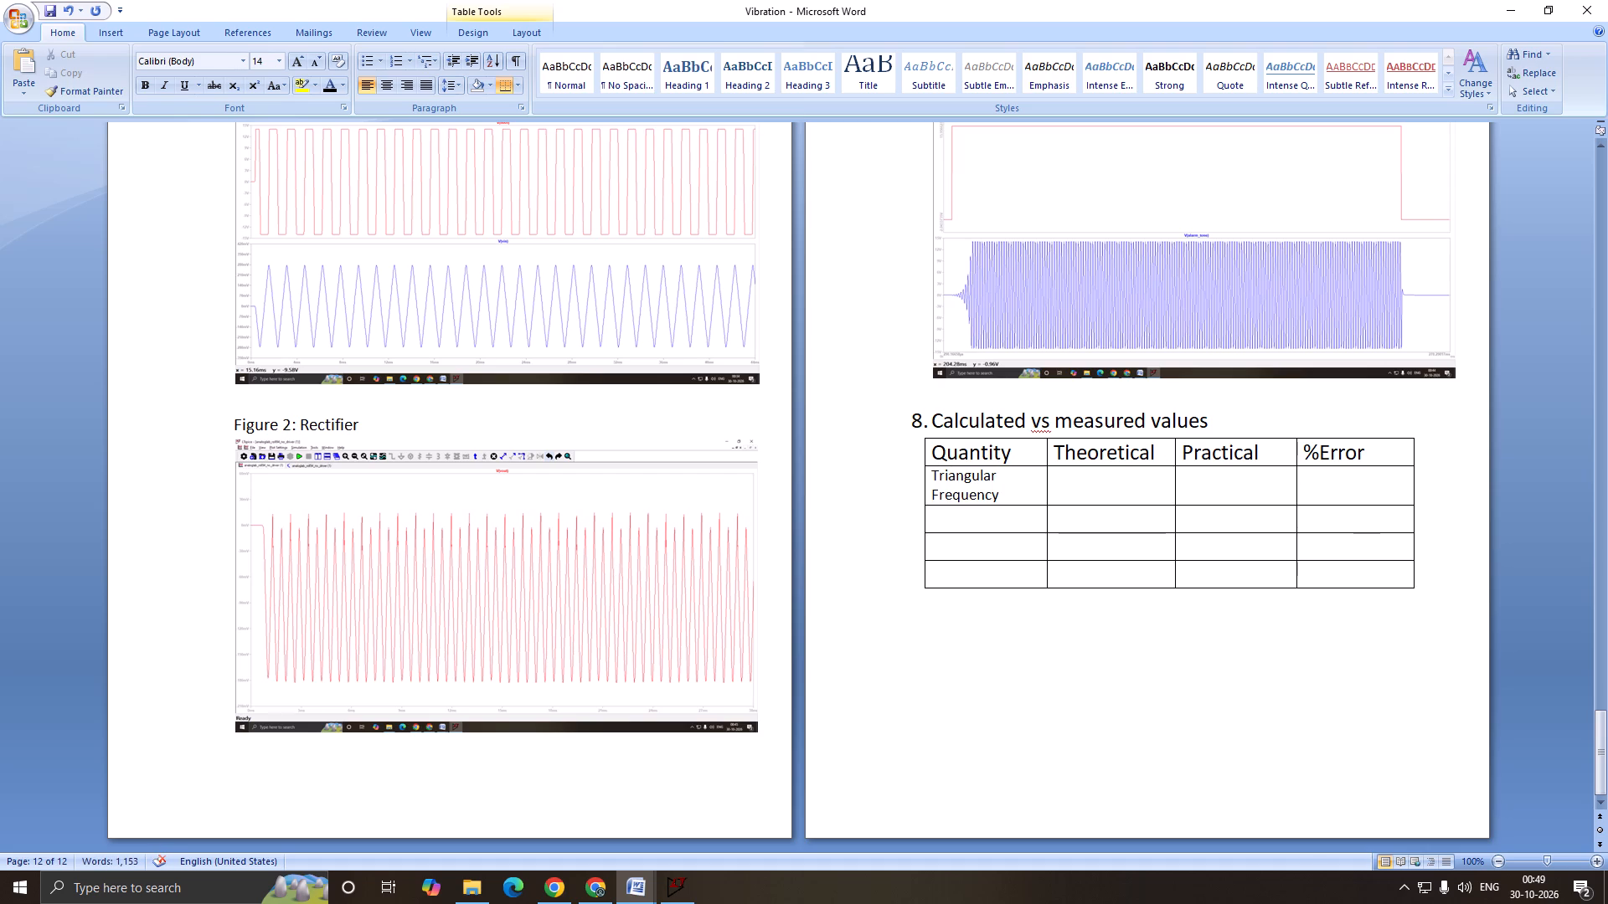
Start the second quantity cell, below Triangular Frequency, with "Com" and set that text's font size to 14.
key(Down)
key(shift+c)
text(om)
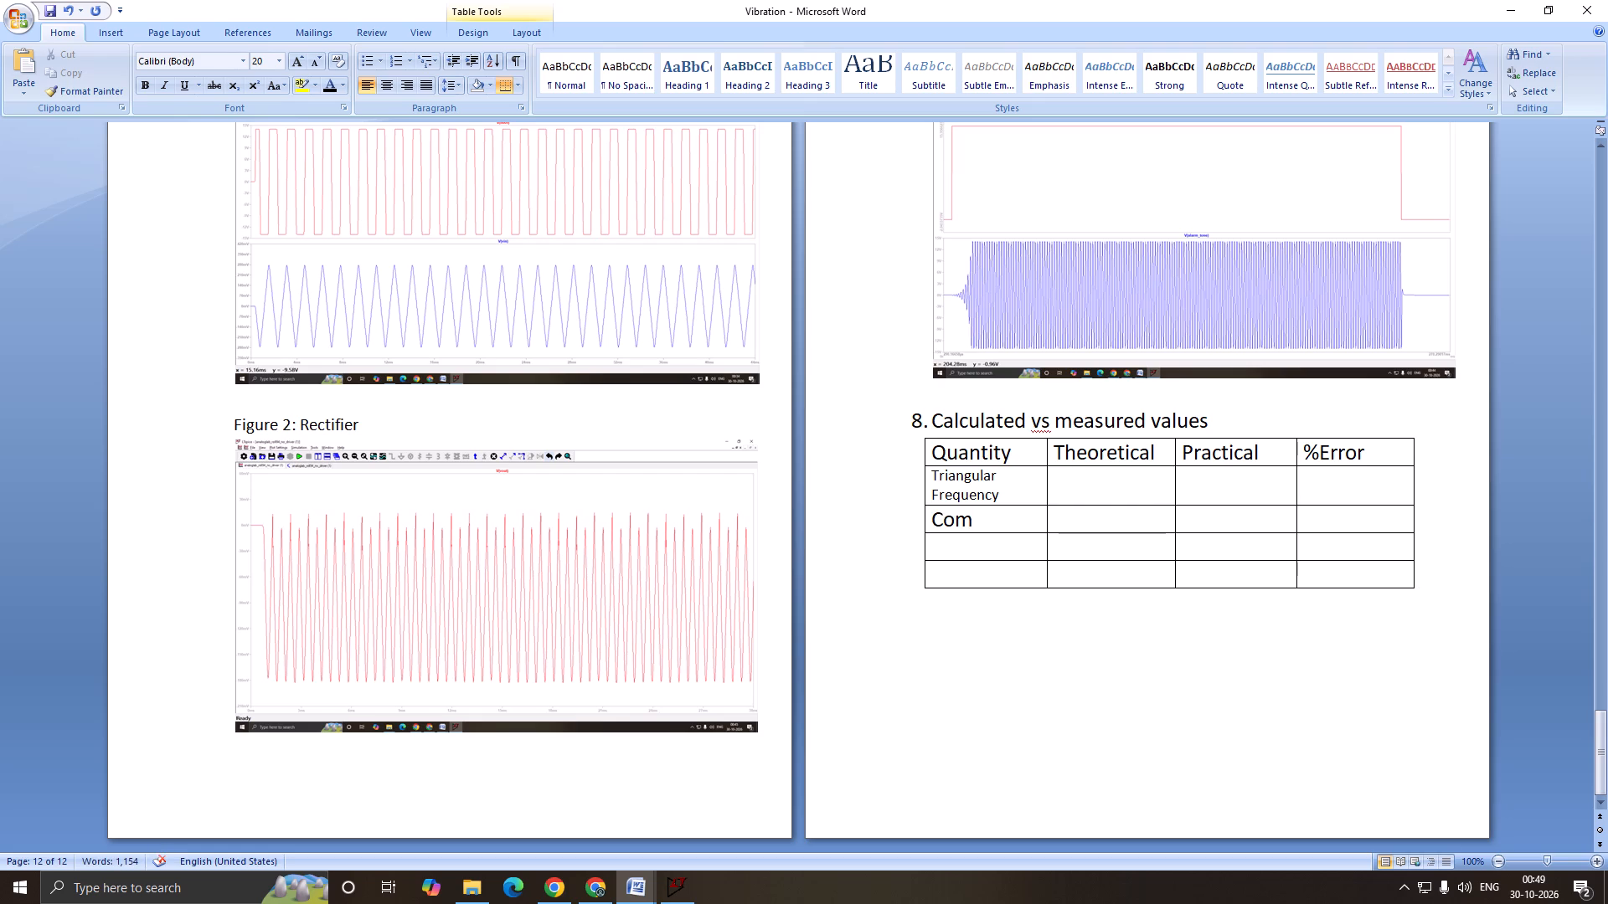
drag(993, 521, 919, 520)
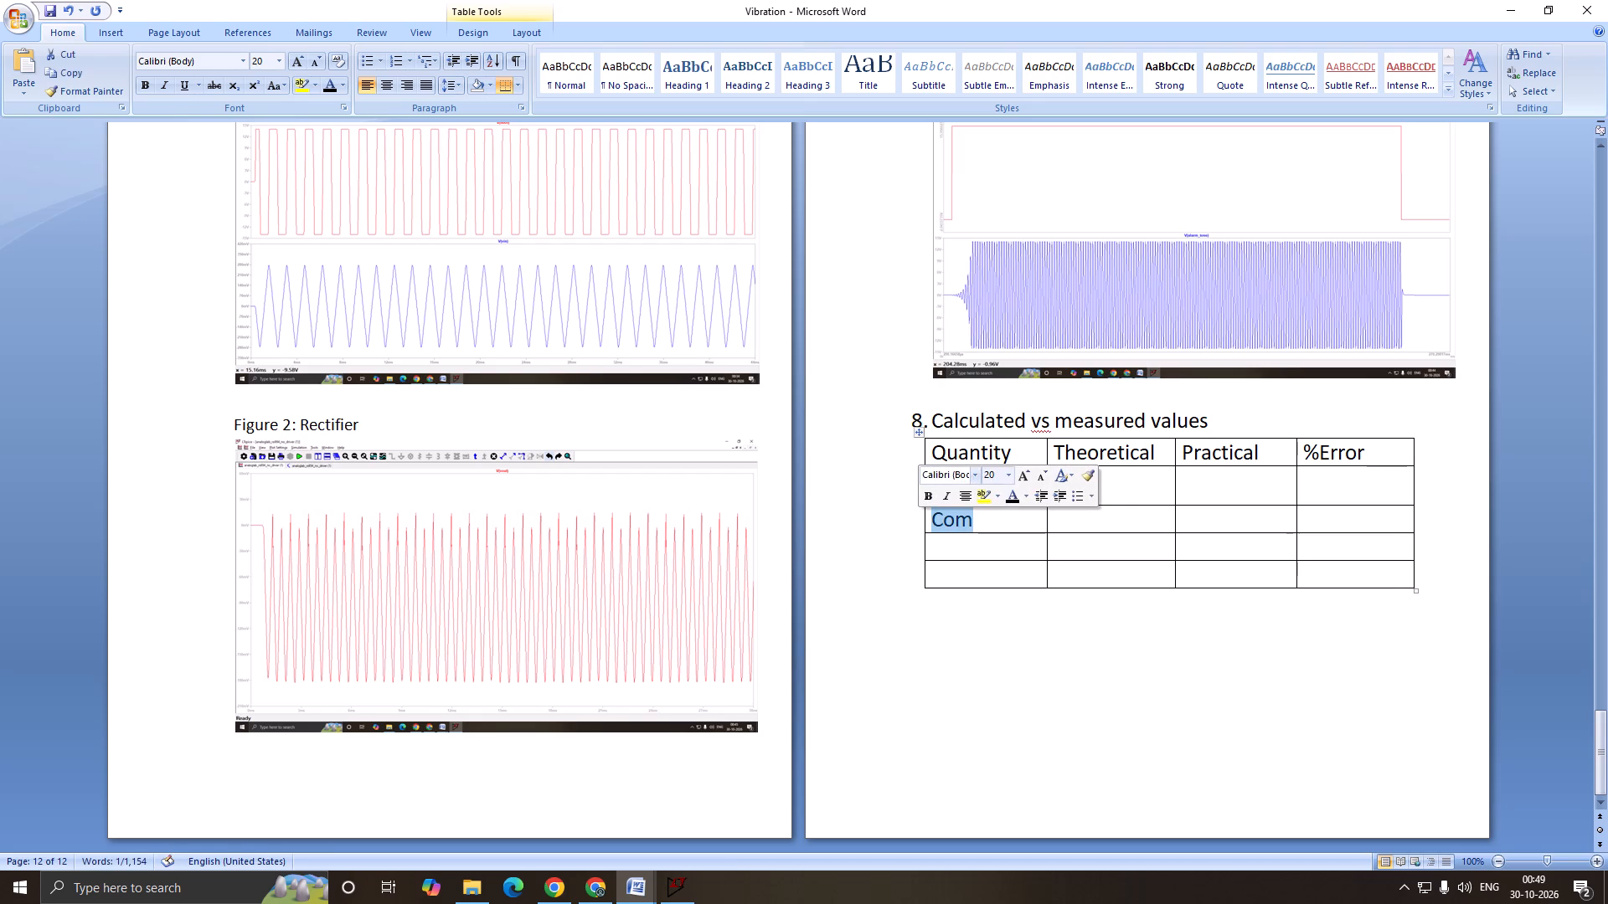
click(1011, 476)
click(1003, 562)
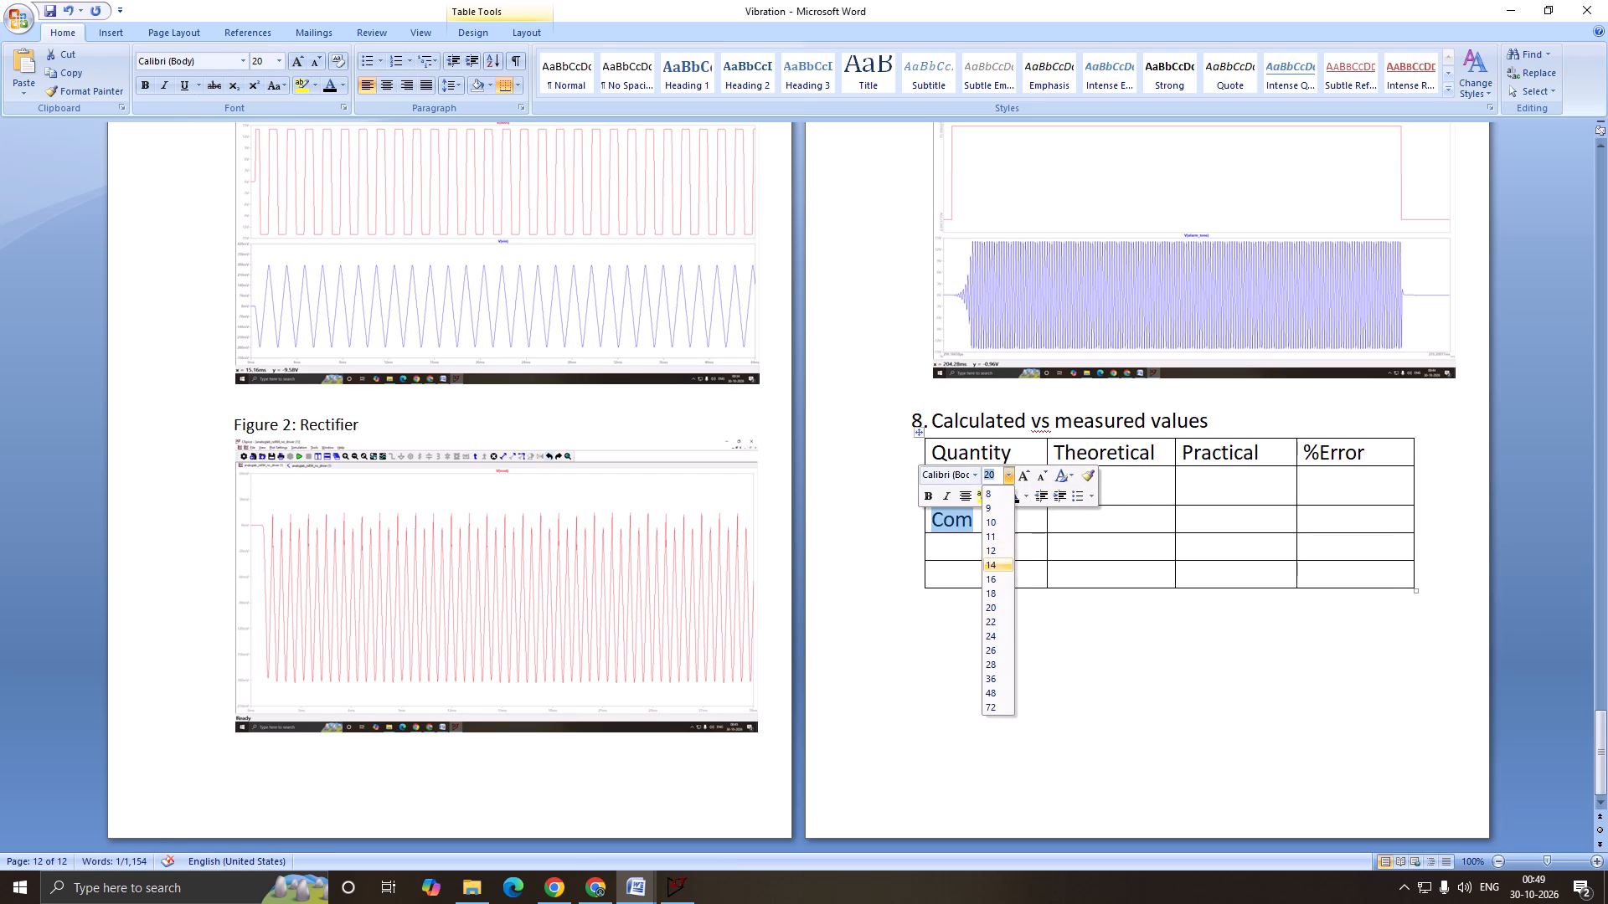
click(958, 553)
drag(928, 518, 1389, 589)
right_click(1335, 549)
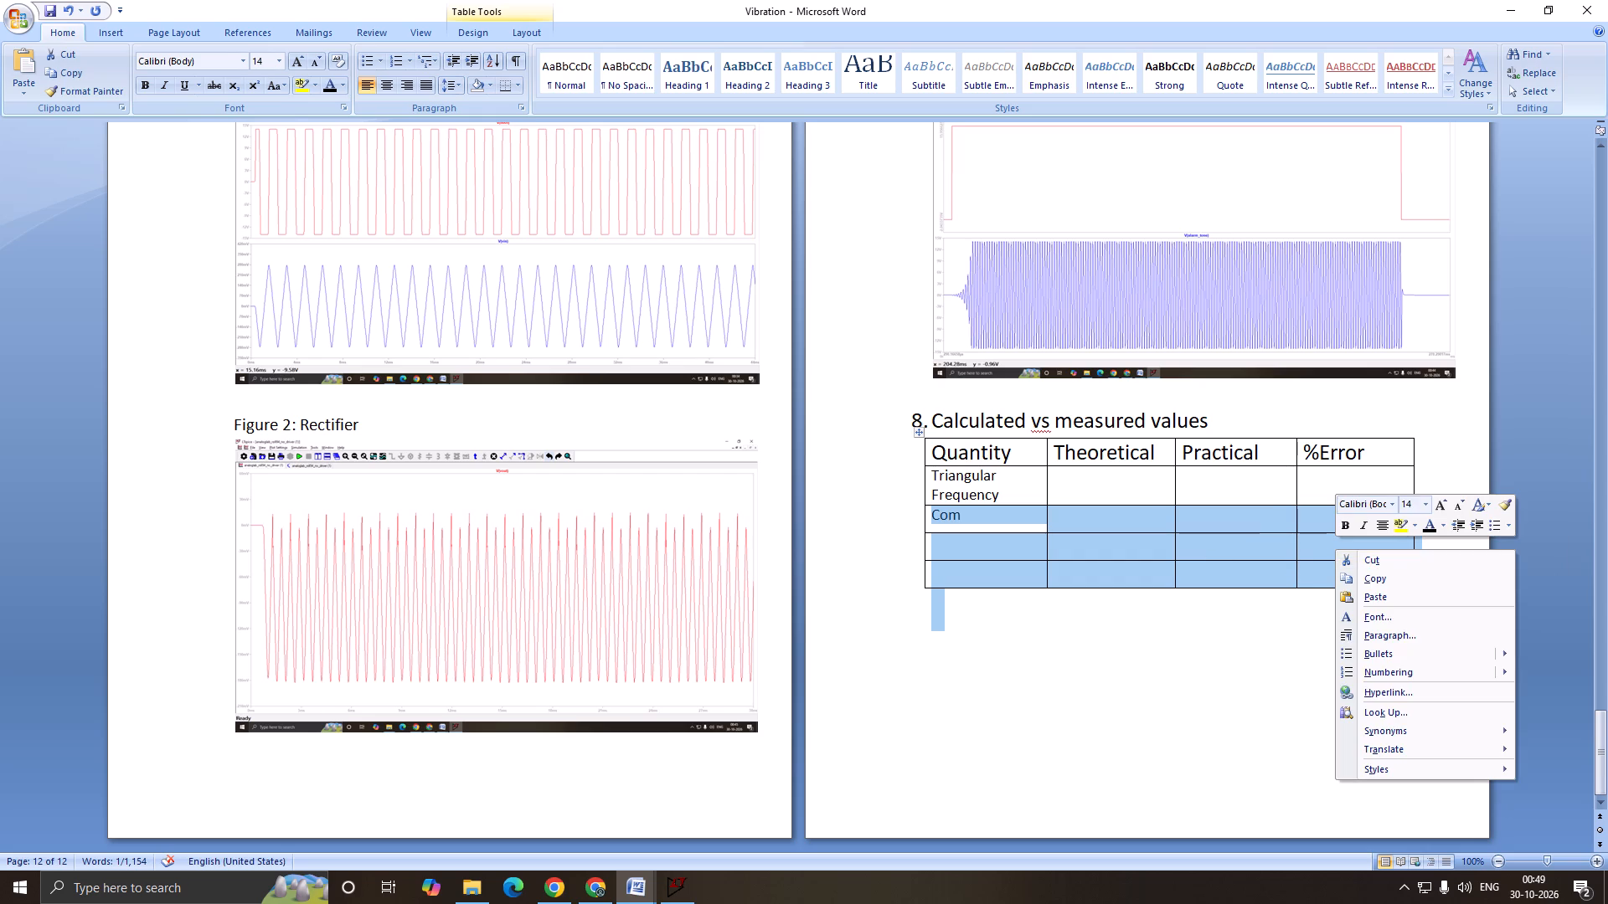
click(1410, 506)
click(987, 580)
click(1007, 517)
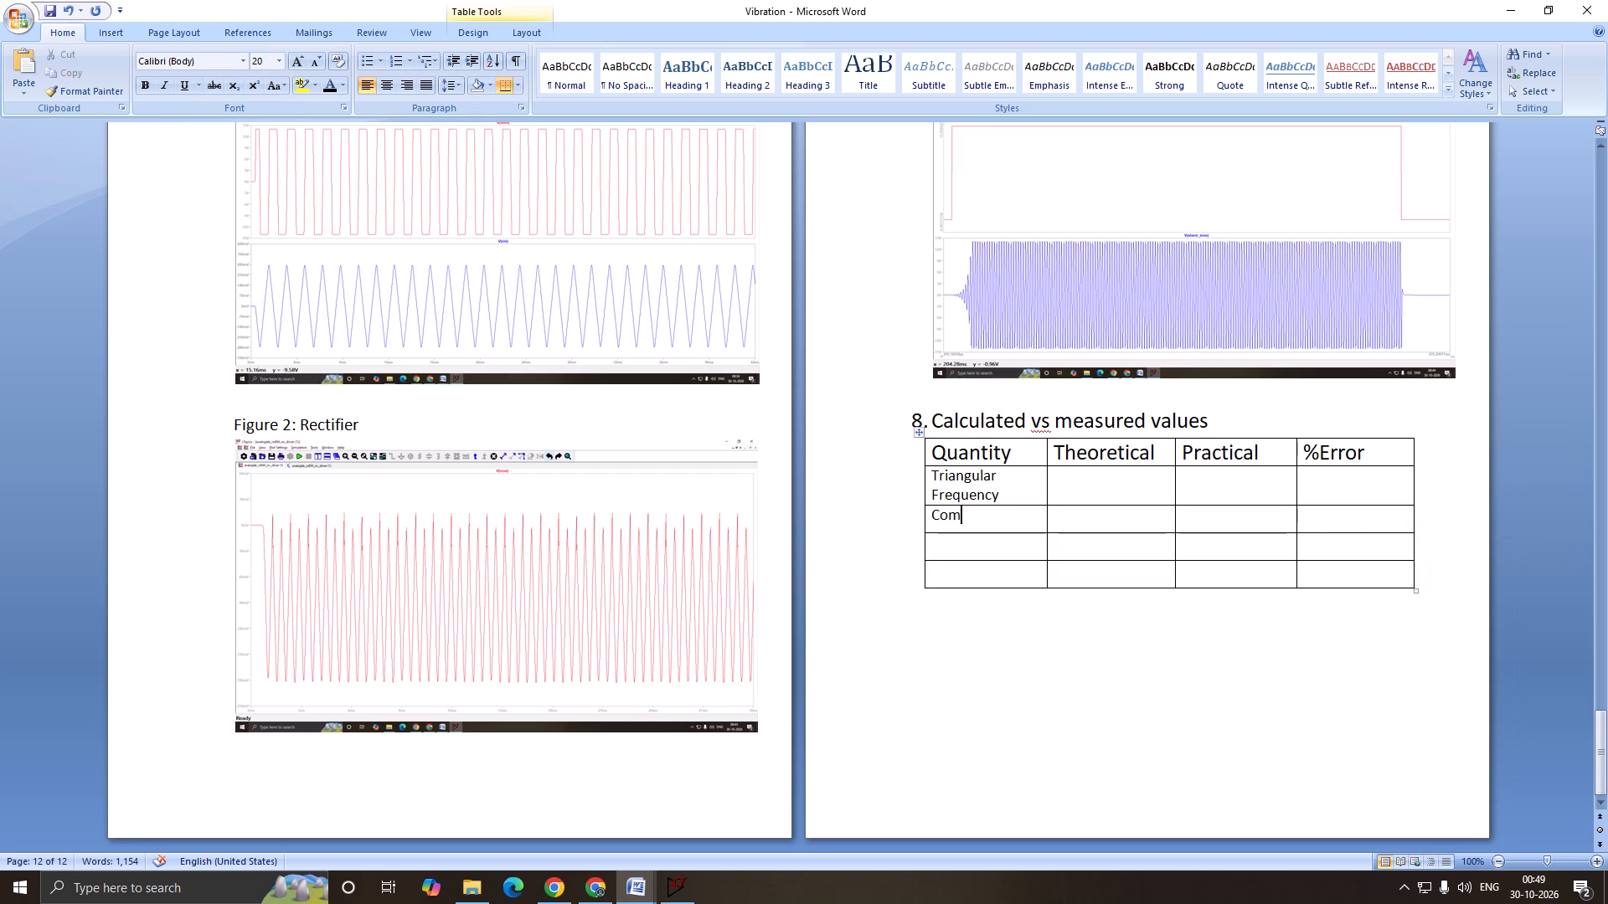
Complete the second quantity name as "Comparator Threshold".
text(pa)
text(rator)
key(space)
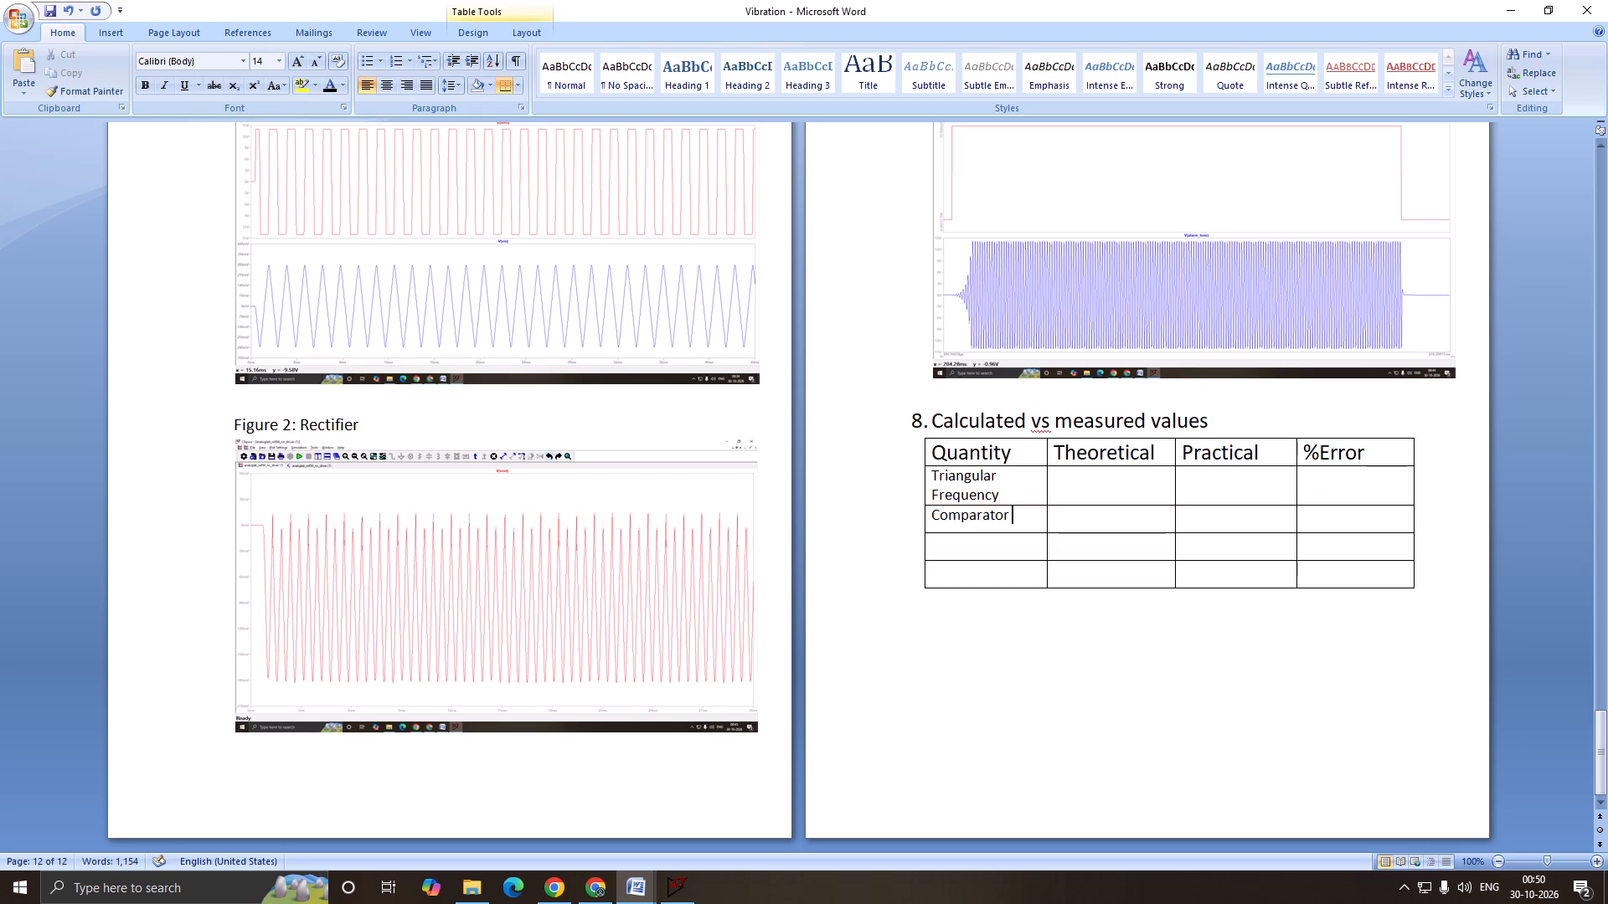
text(Thrs)
key(BackSpace)
key(w)
key(BackSpace)
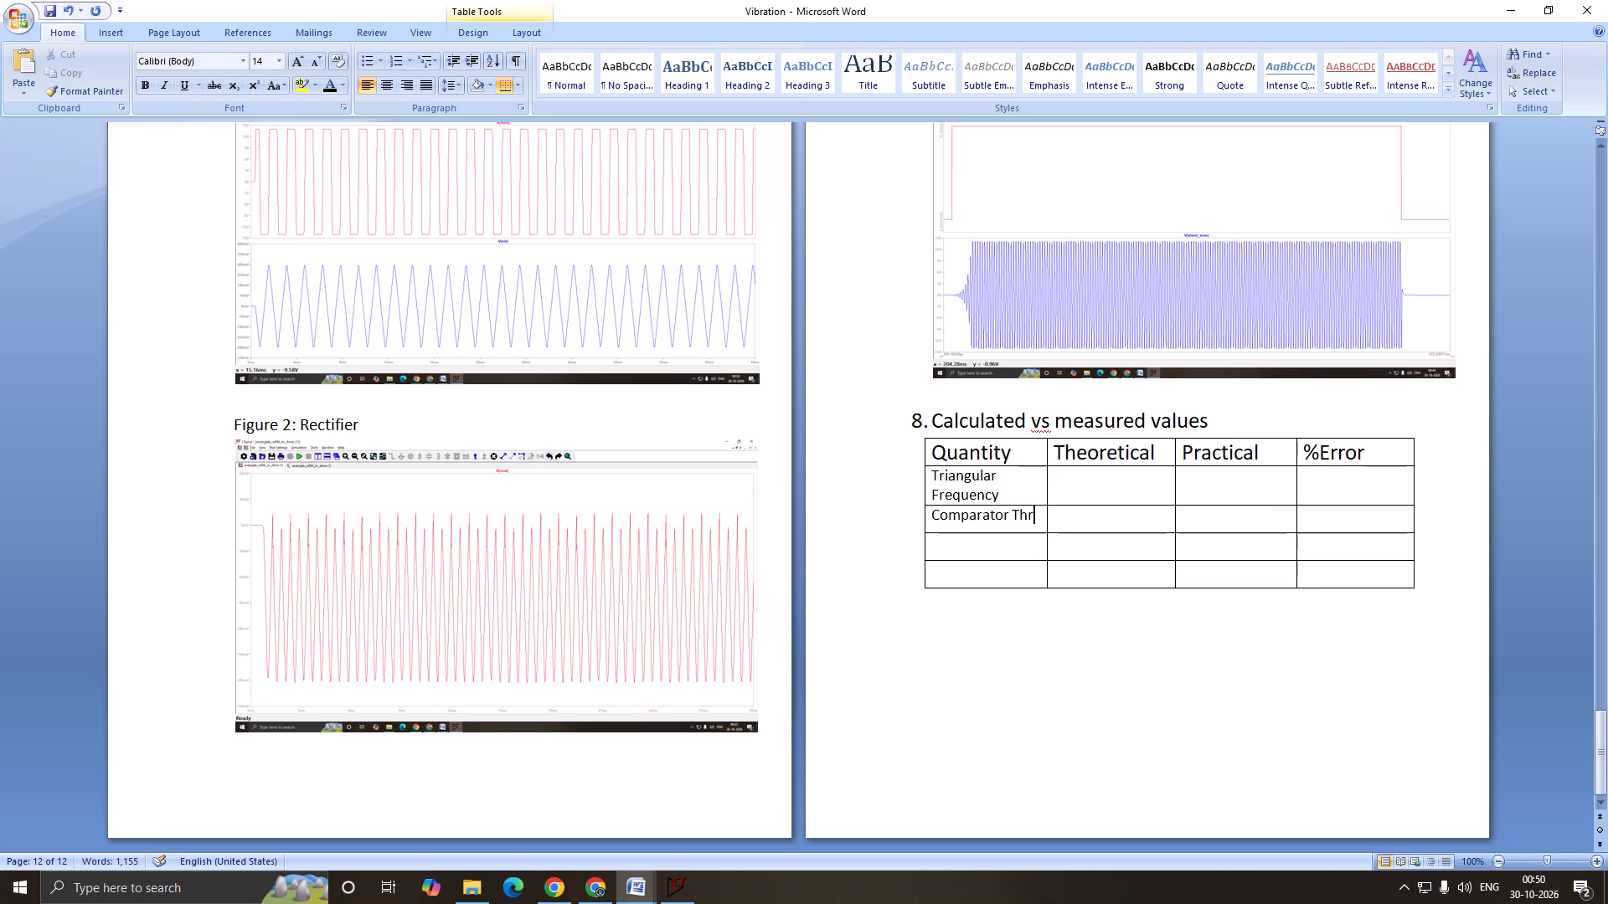
text(es)
text(hold)
Move to the third quantity cell and check the next parameter name in the Personalized Design Parameters table of section 2.
key(Right)
key(Down)
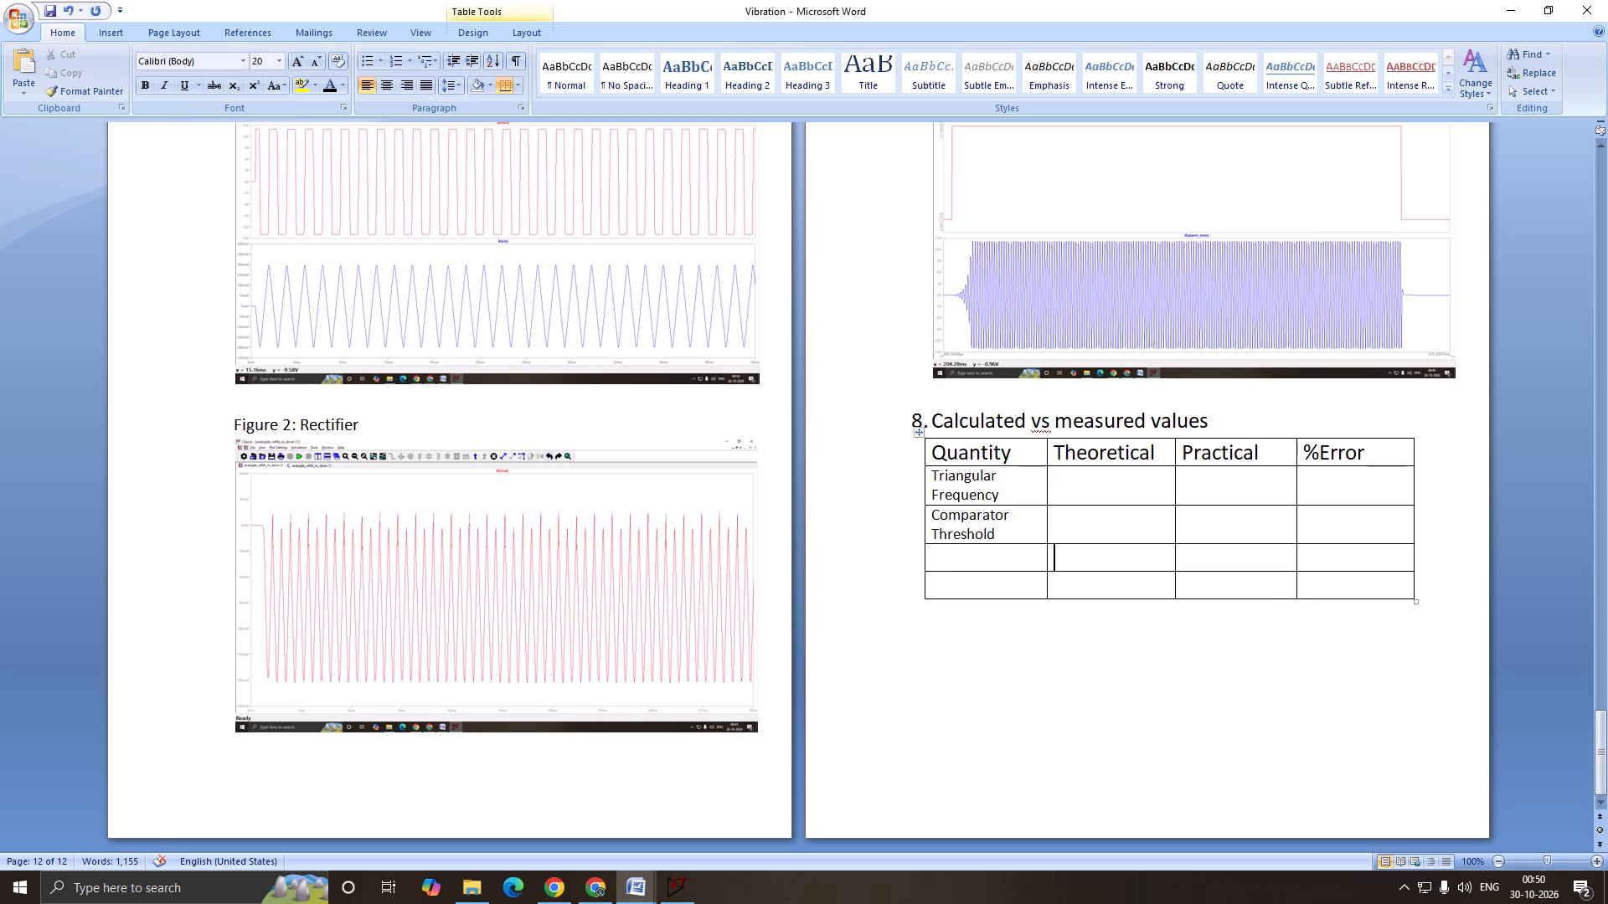
key(Left)
key(alt+Tab)
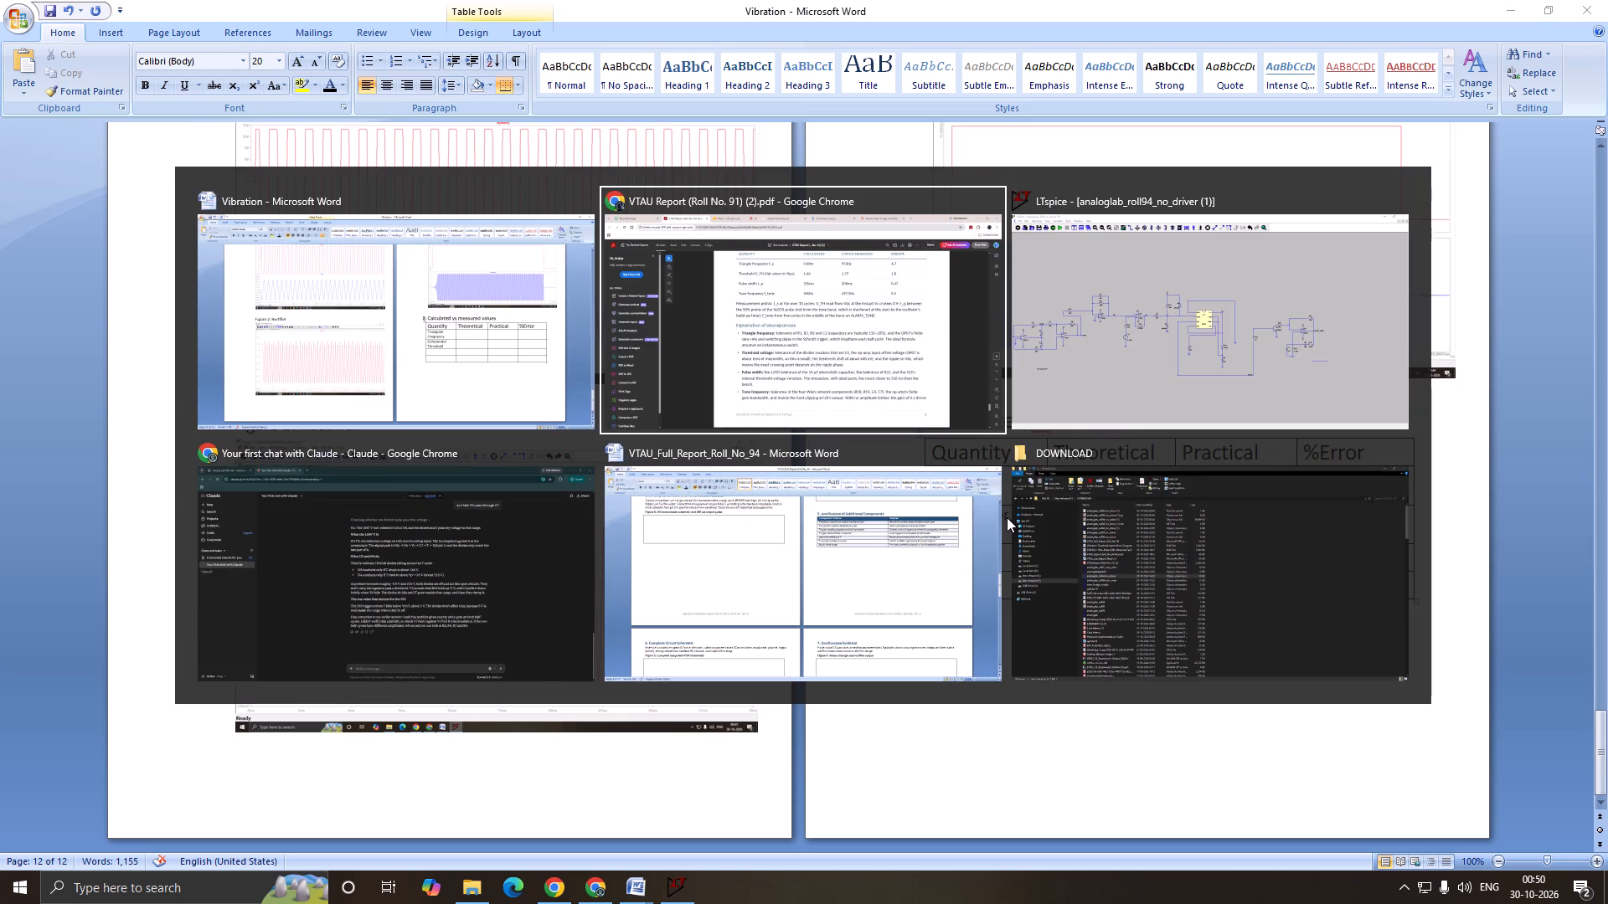
key(alt+Tab)
key(alt+Tab)
key(alt+Tab)
key(alt+Tab)
key(alt+Tab)
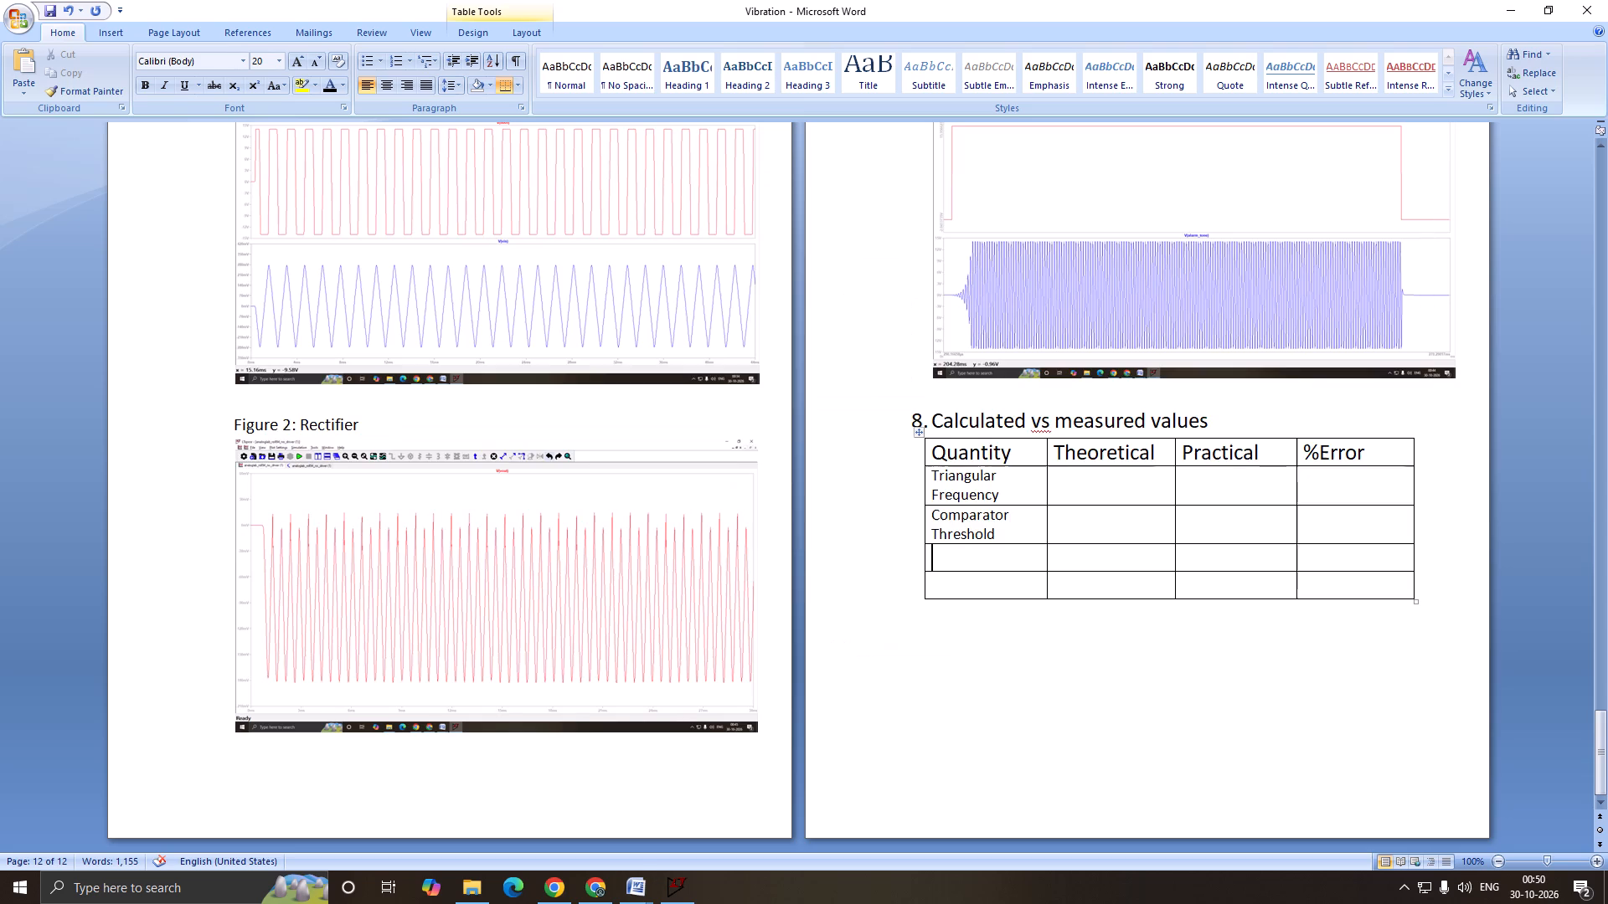
drag(1599, 747, 1577, 157)
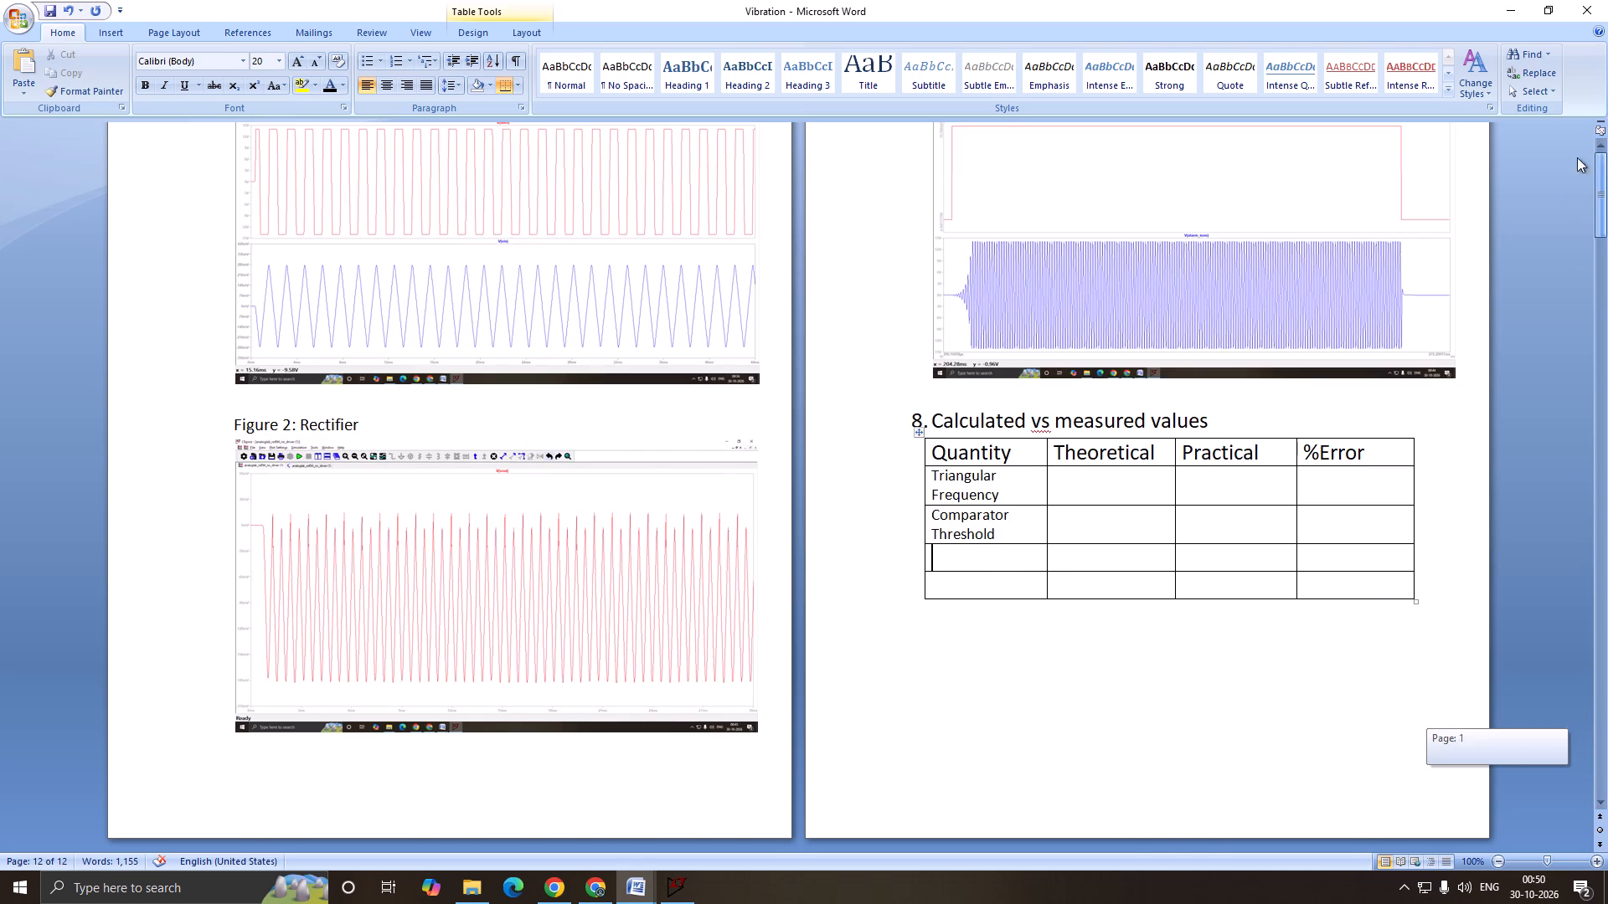
drag(1577, 157, 1576, 134)
scroll(1457, 362, down, 4)
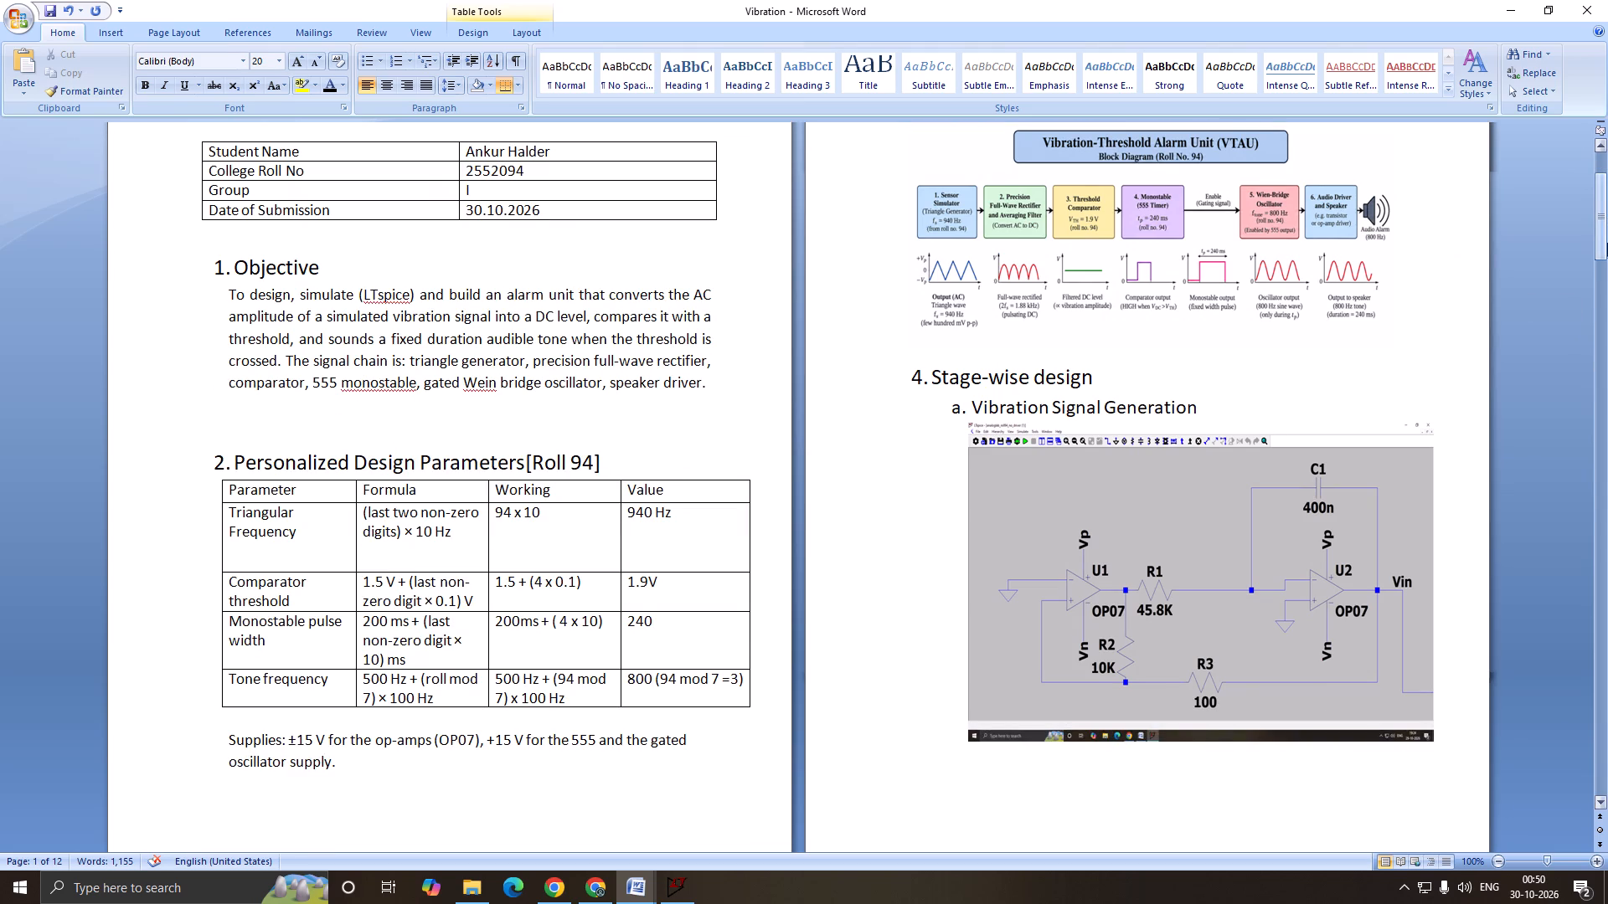
drag(1607, 236, 1607, 589)
drag(1607, 589, 1607, 619)
drag(1607, 590, 1607, 614)
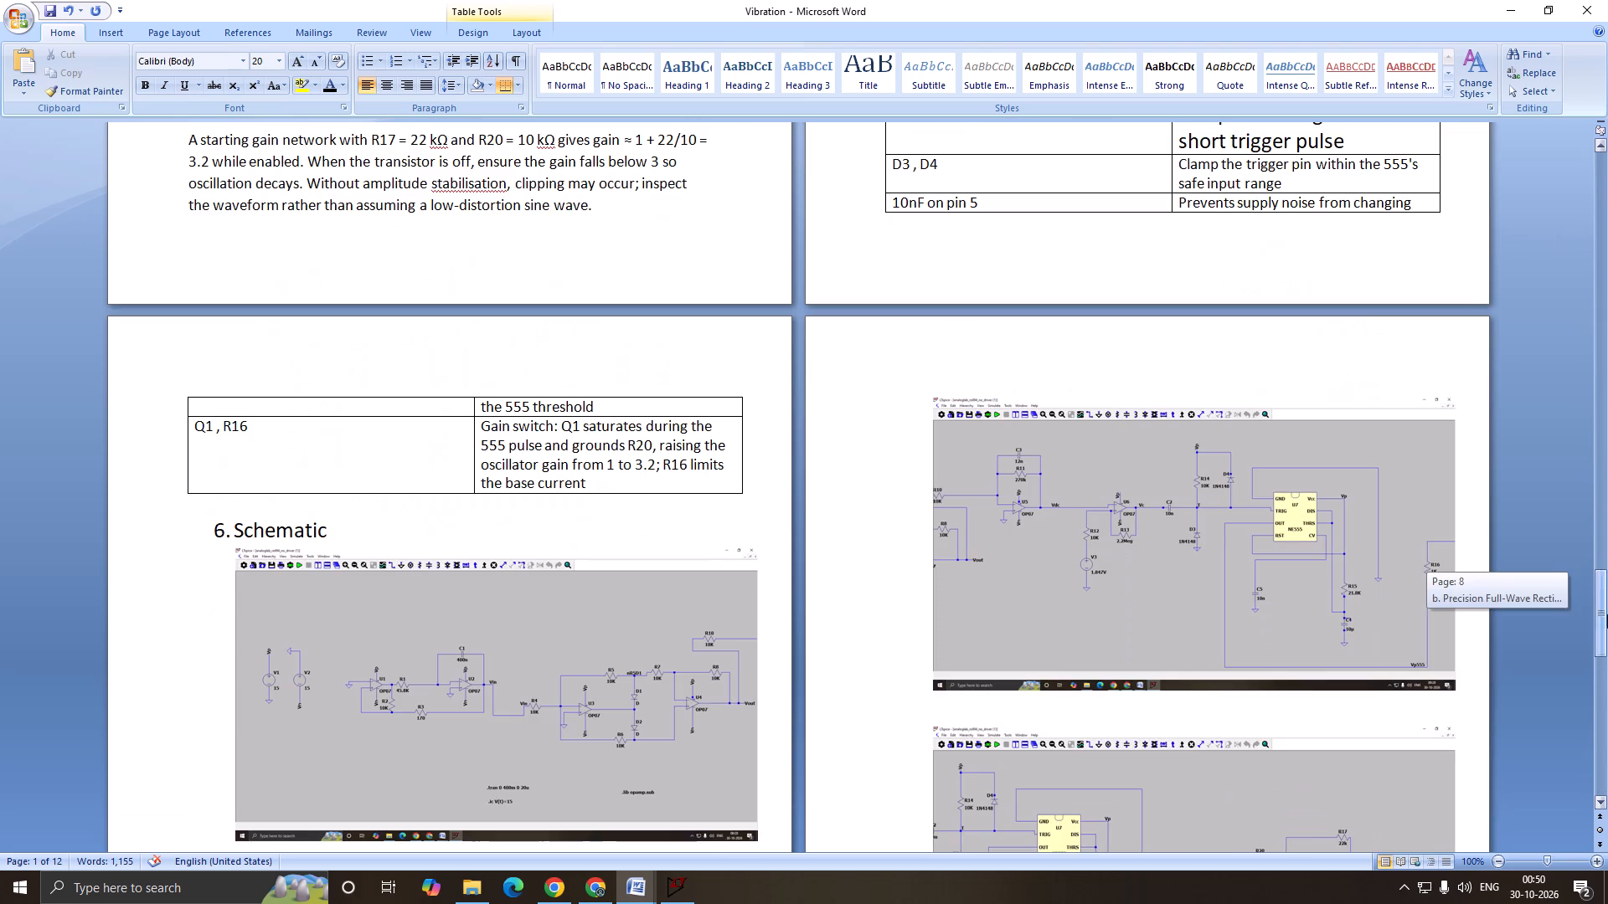
drag(1607, 614, 1607, 846)
Enter "Monostable Puls Width" as the third quantity name in the section 8 table.
text(Monostable)
key(space)
text(Pulsse)
key(Left)
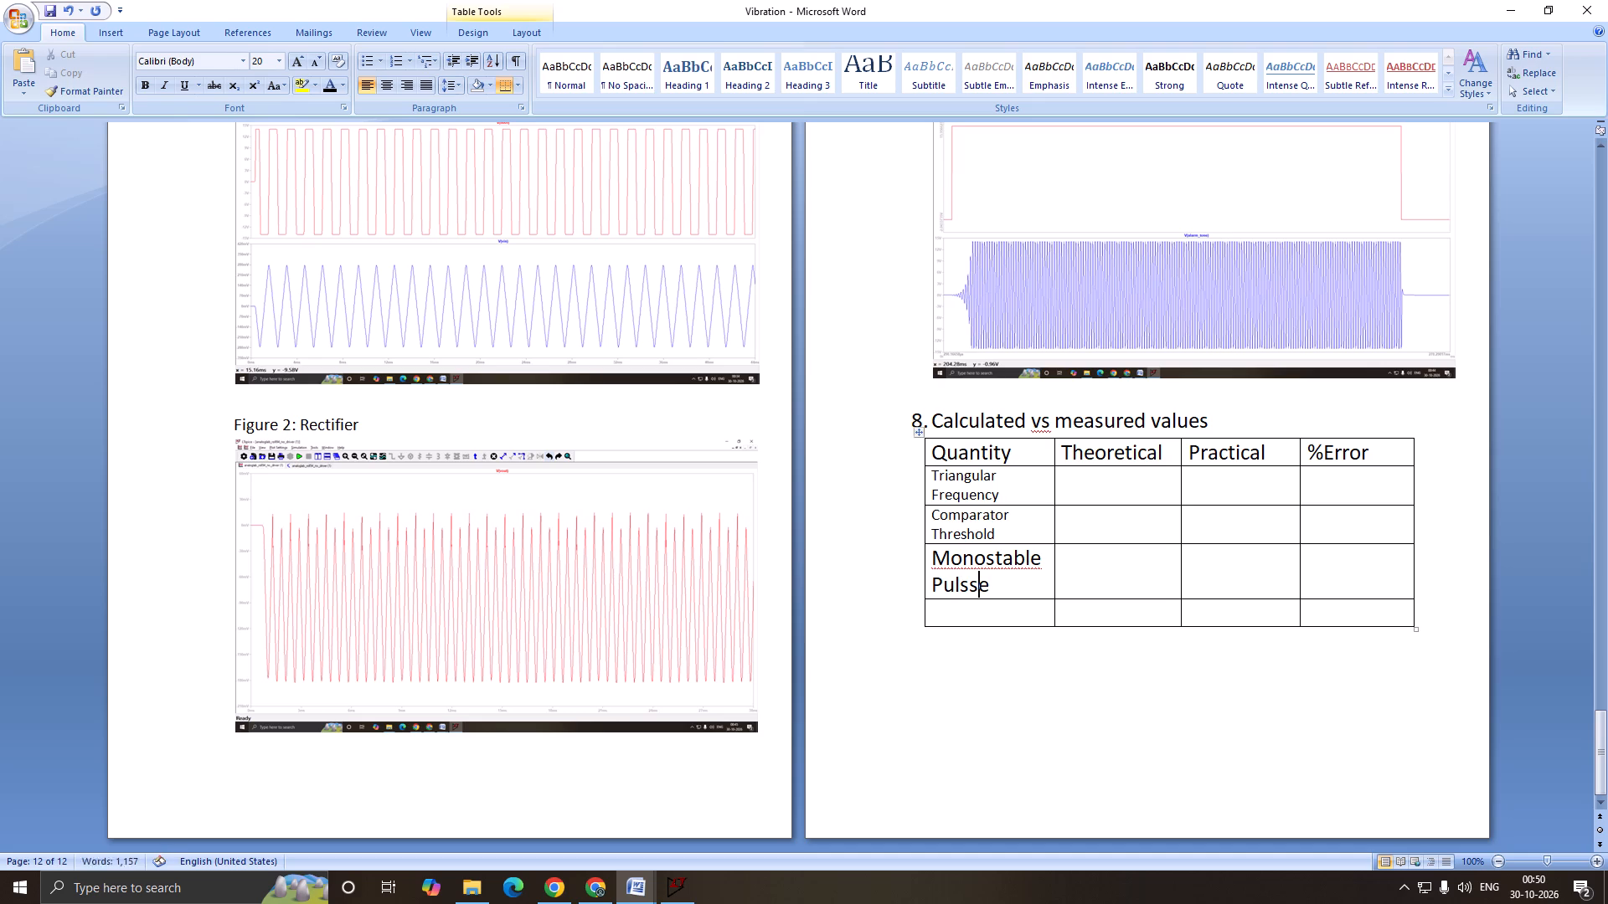
key(BackSpace)
key(space)
text(Wi)
key(Right)
key(BackSpace)
text(dth)
key(Right)
Check the last parameter name in section 2 and enter "Tone Frequency" as the fourth quantity name in the section 8 table.
key(Down)
key(Left)
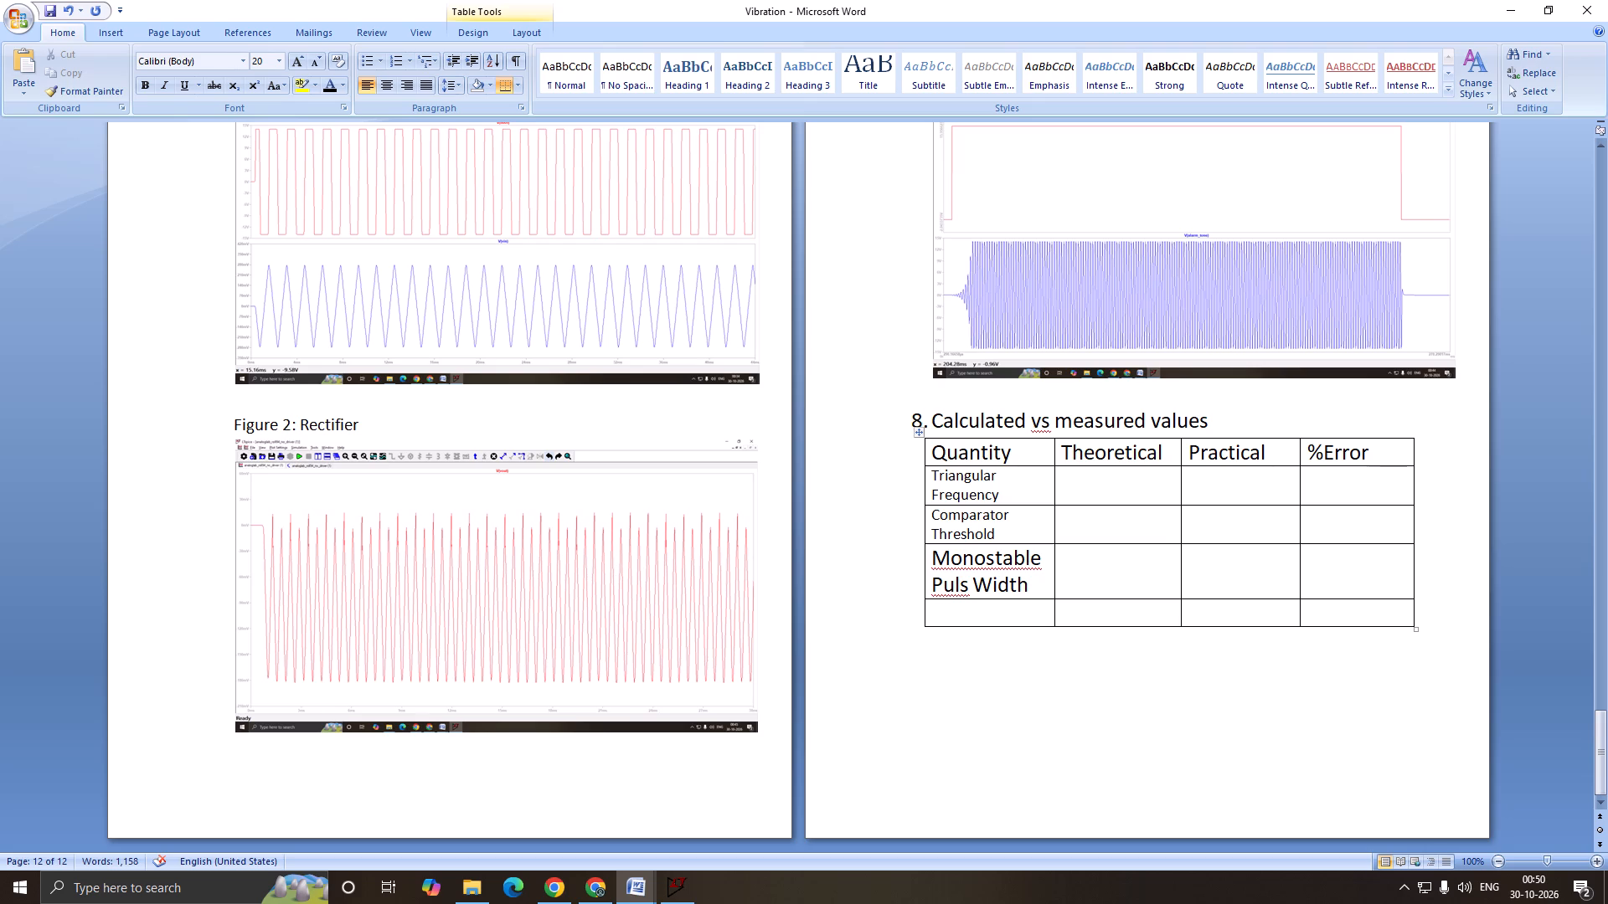
drag(1607, 732, 1605, 149)
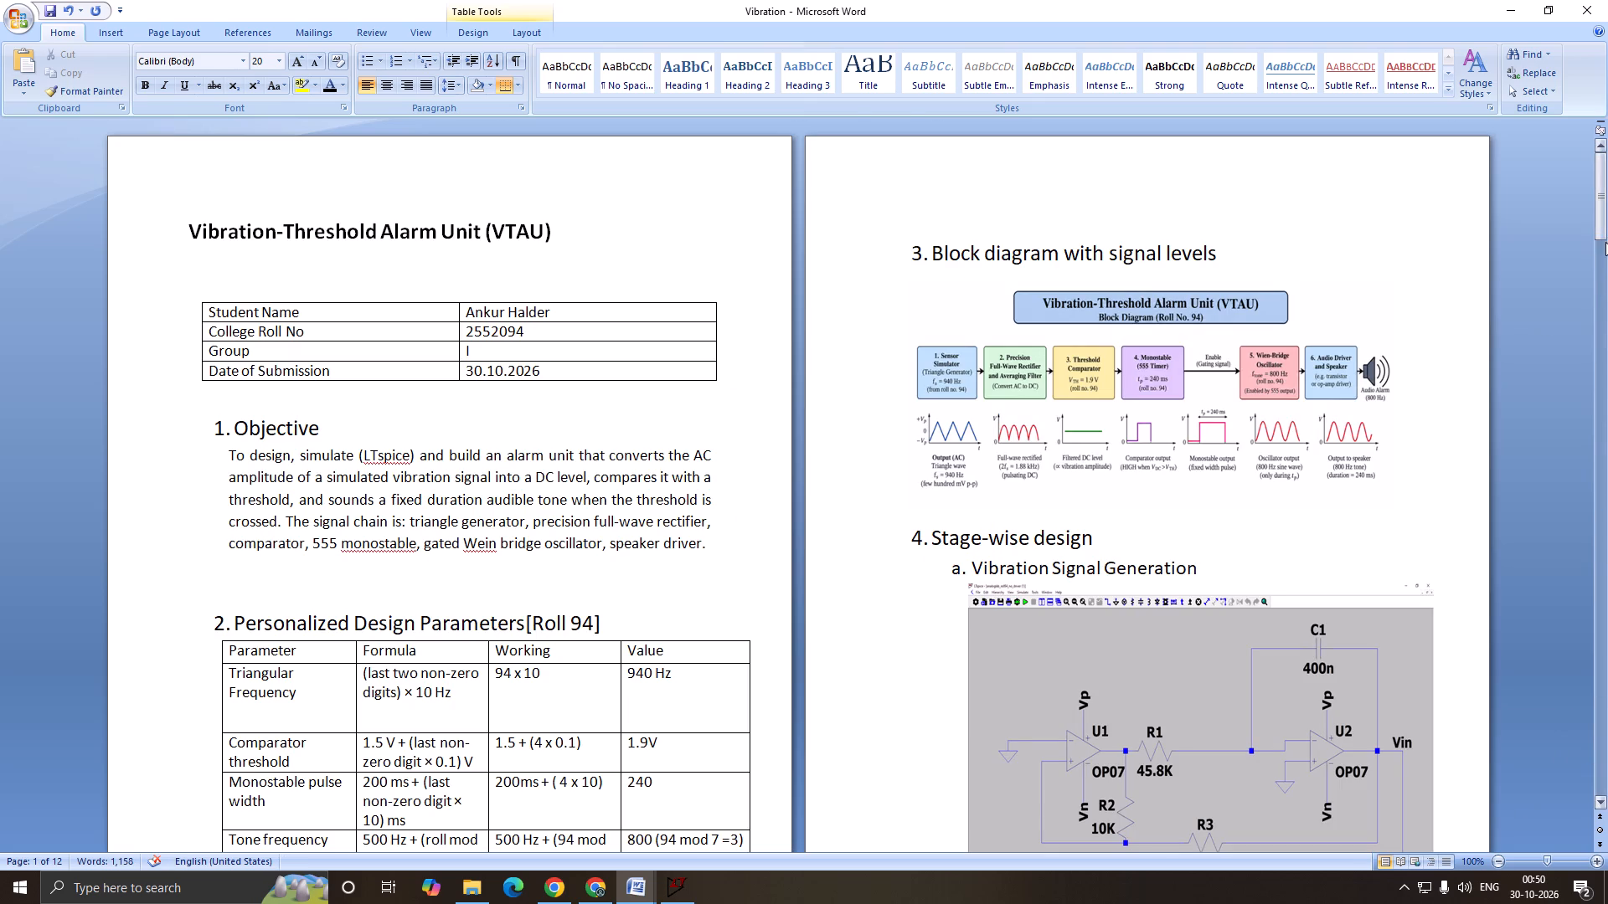
drag(1605, 203, 1605, 903)
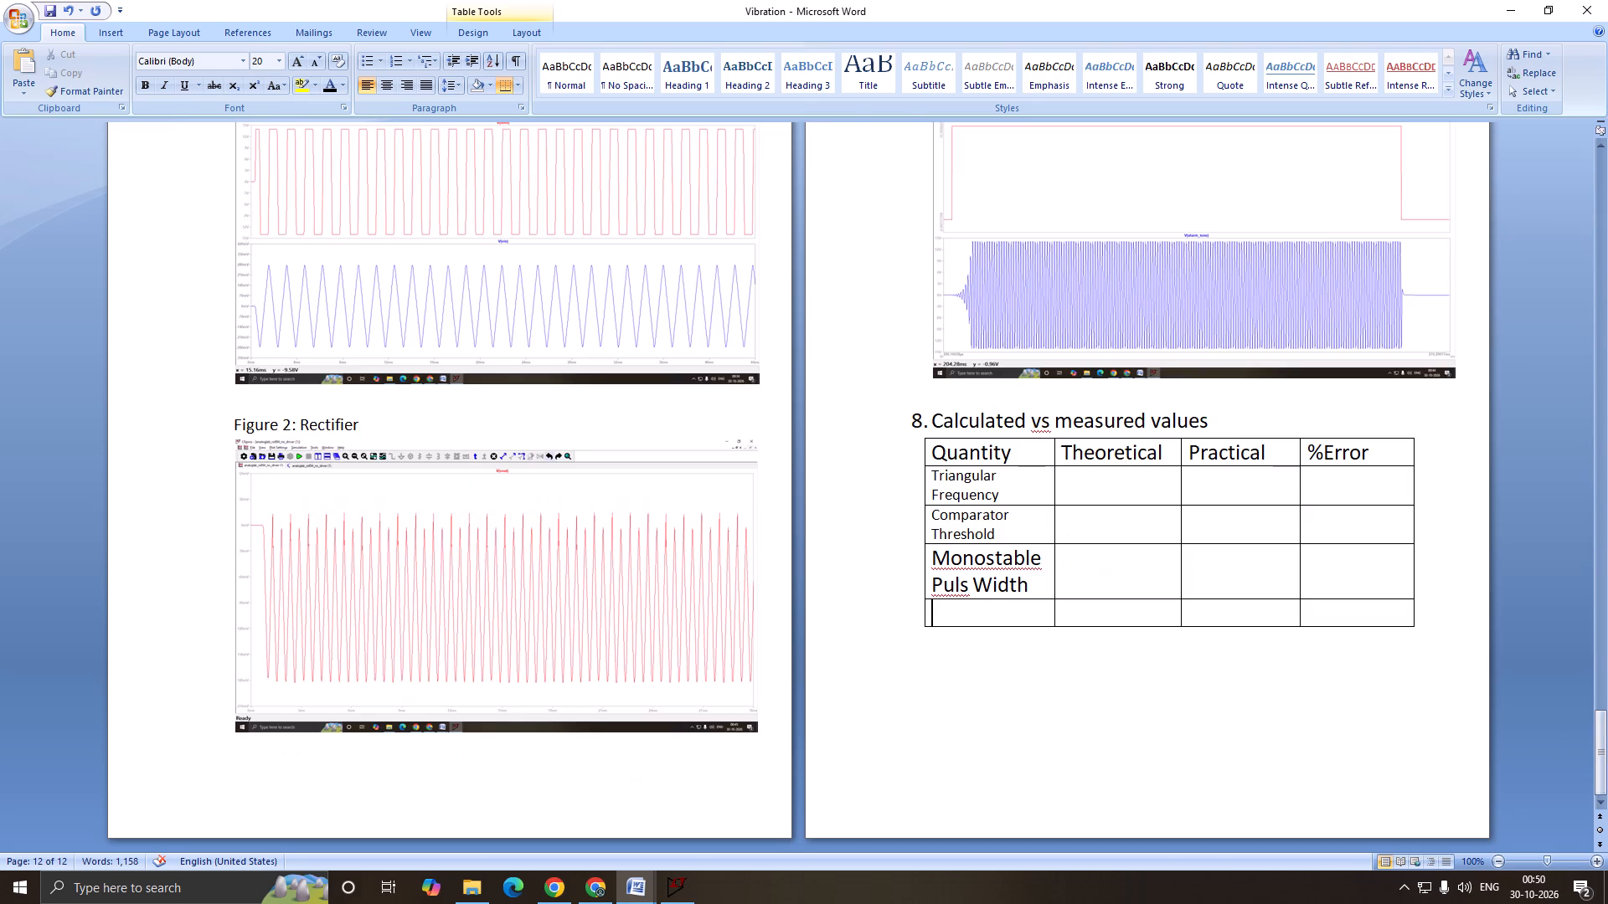
text(Tob)
key(BackSpace)
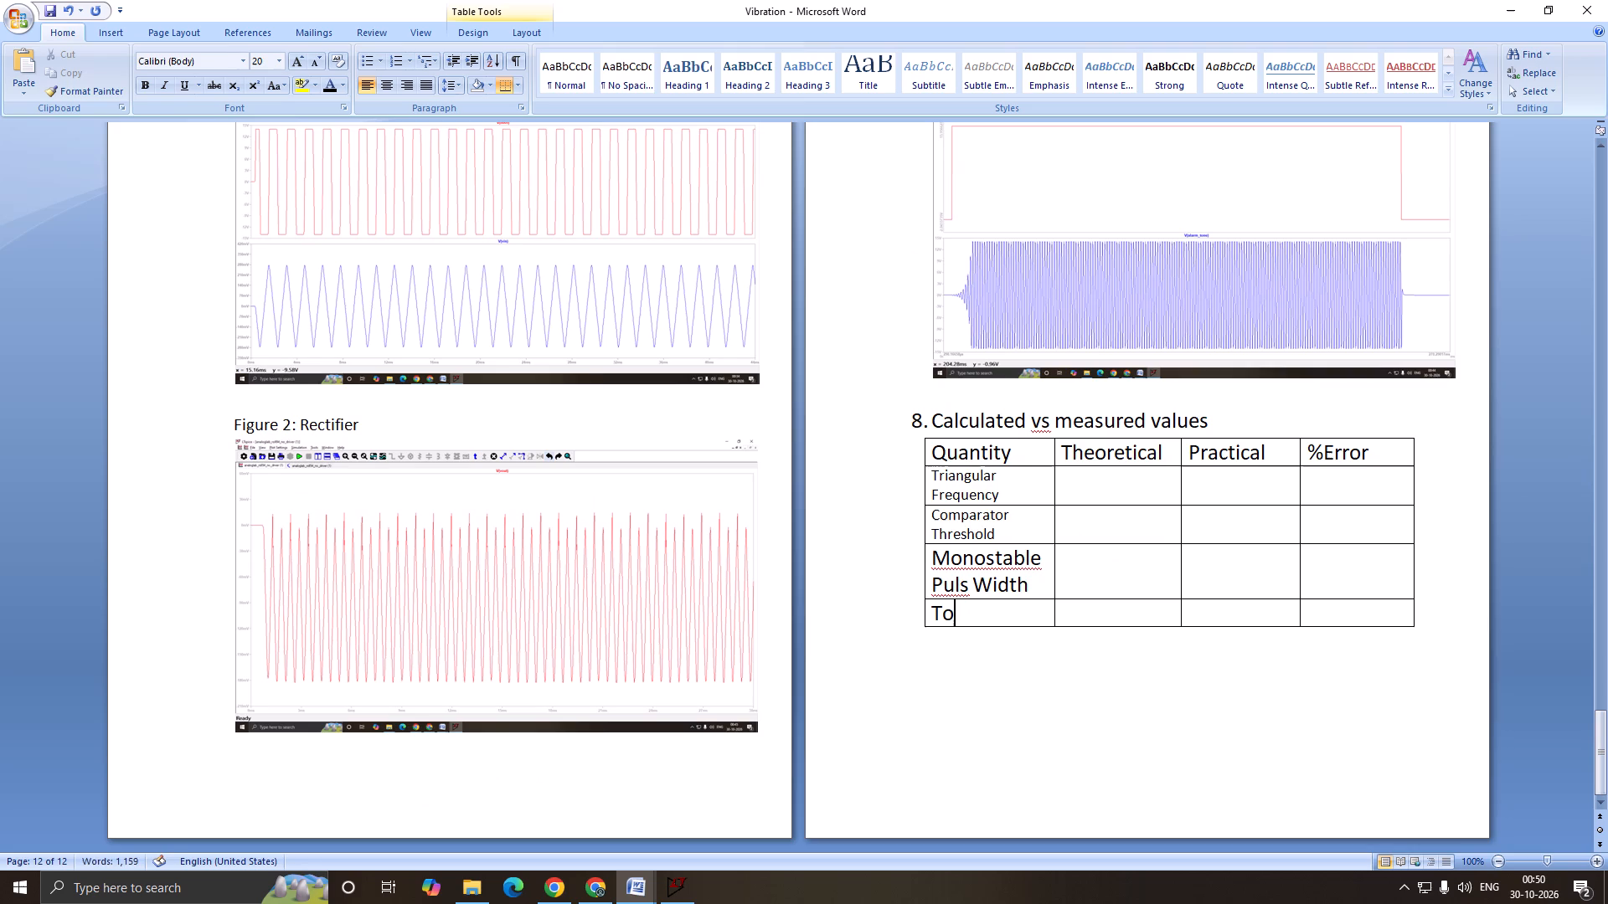
text(ne Fr)
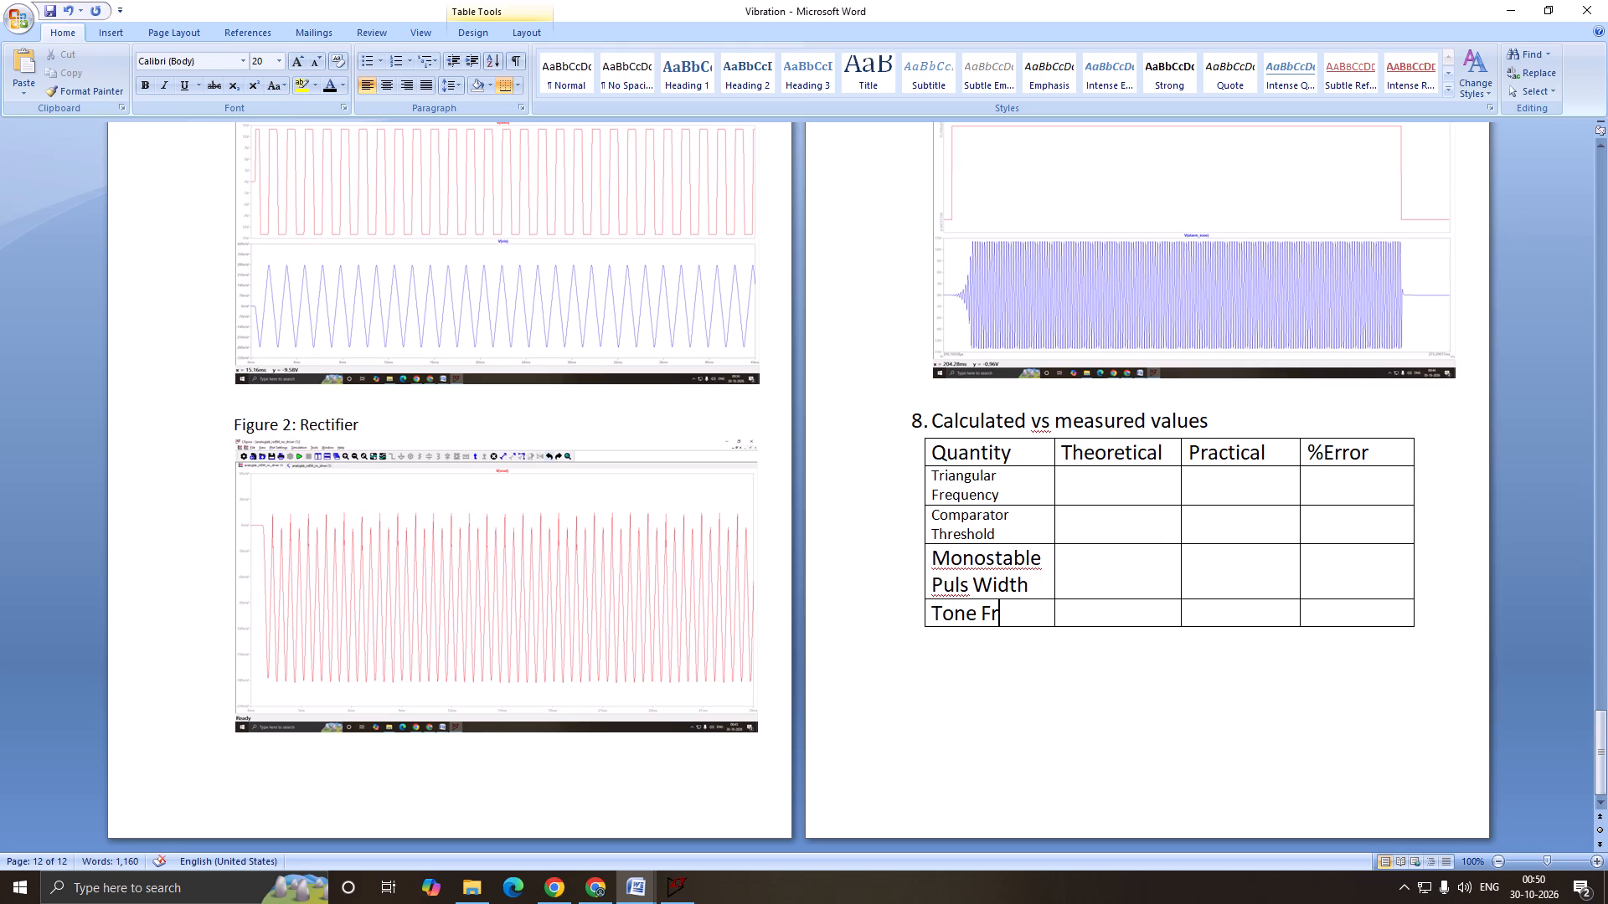
text(equncy)
key(Left)
key(Left)
key(Left)
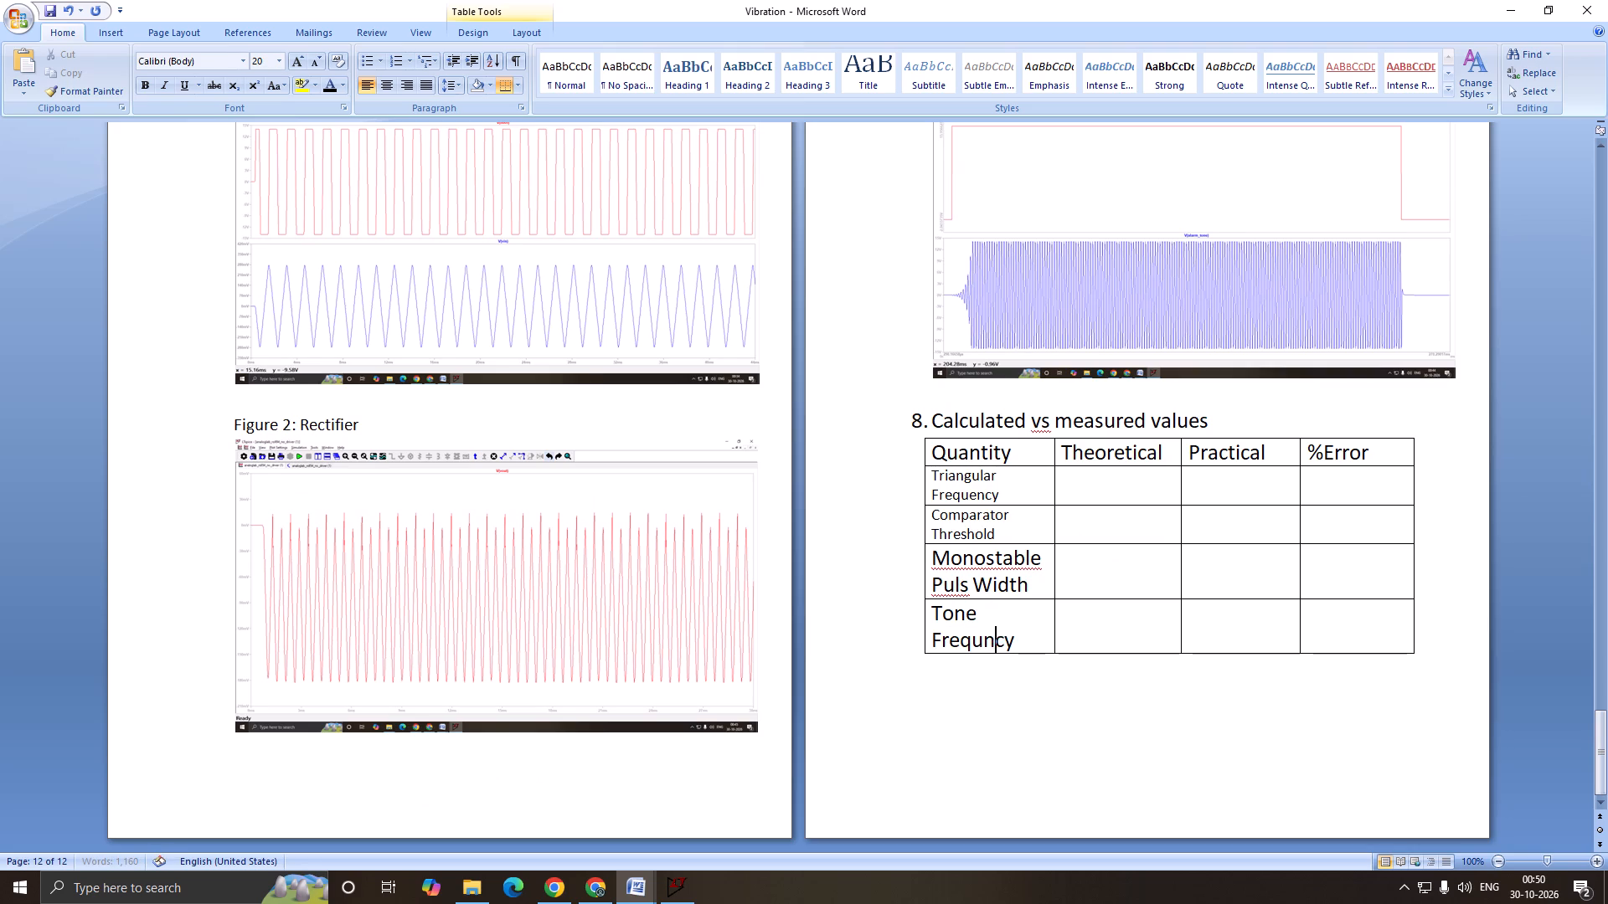
key(e)
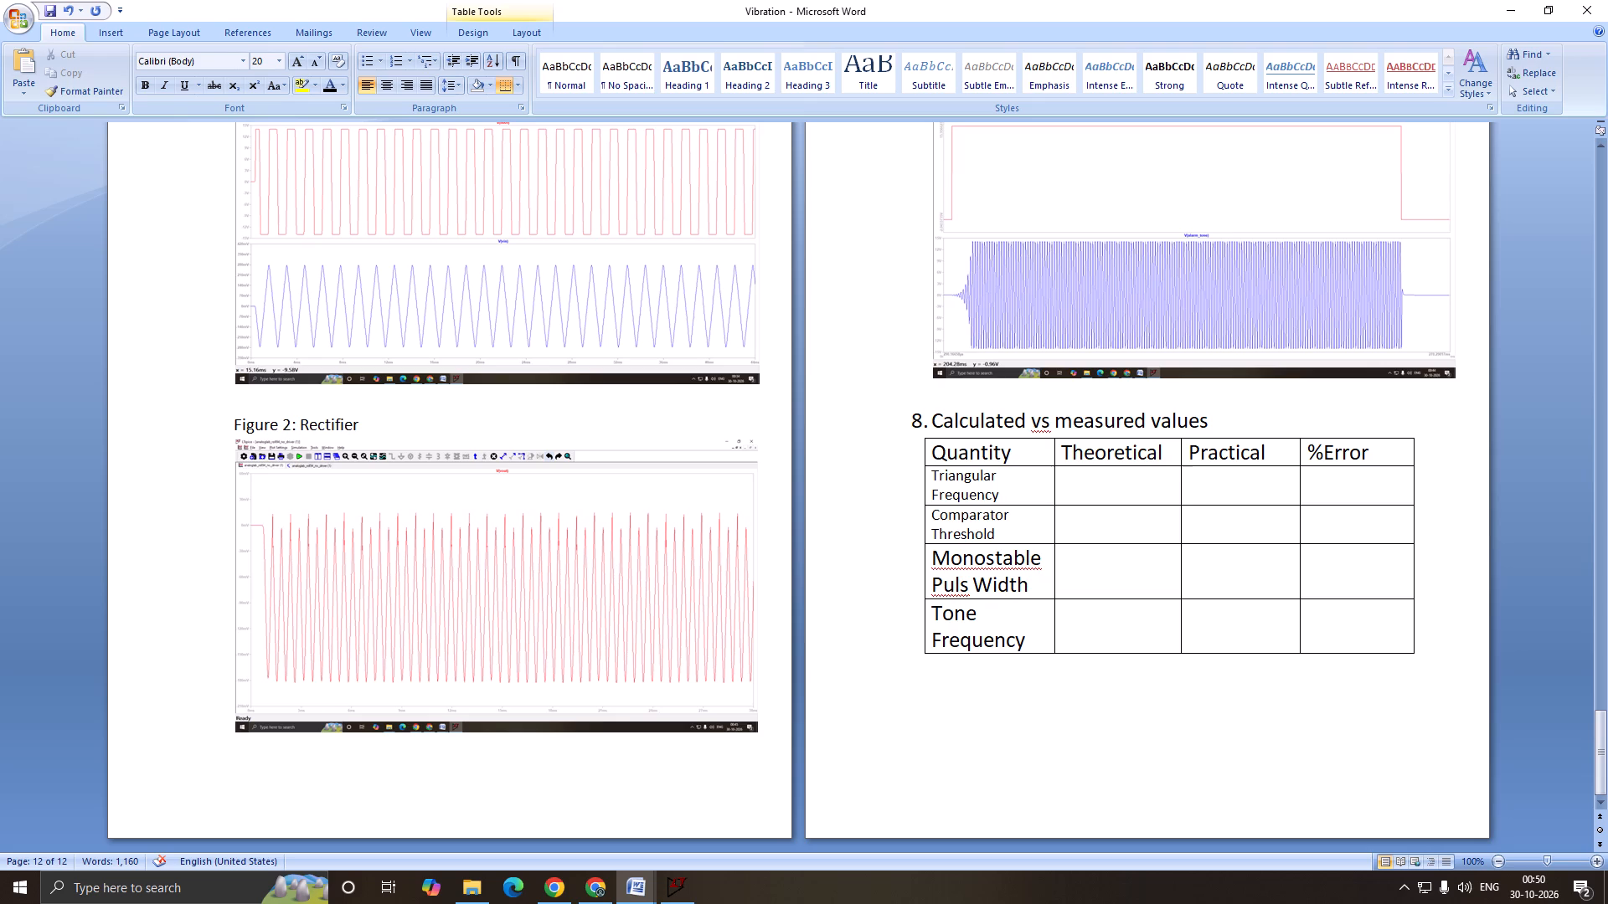
Set the font size of the third and fourth quantity names to 14.
drag(931, 556, 997, 643)
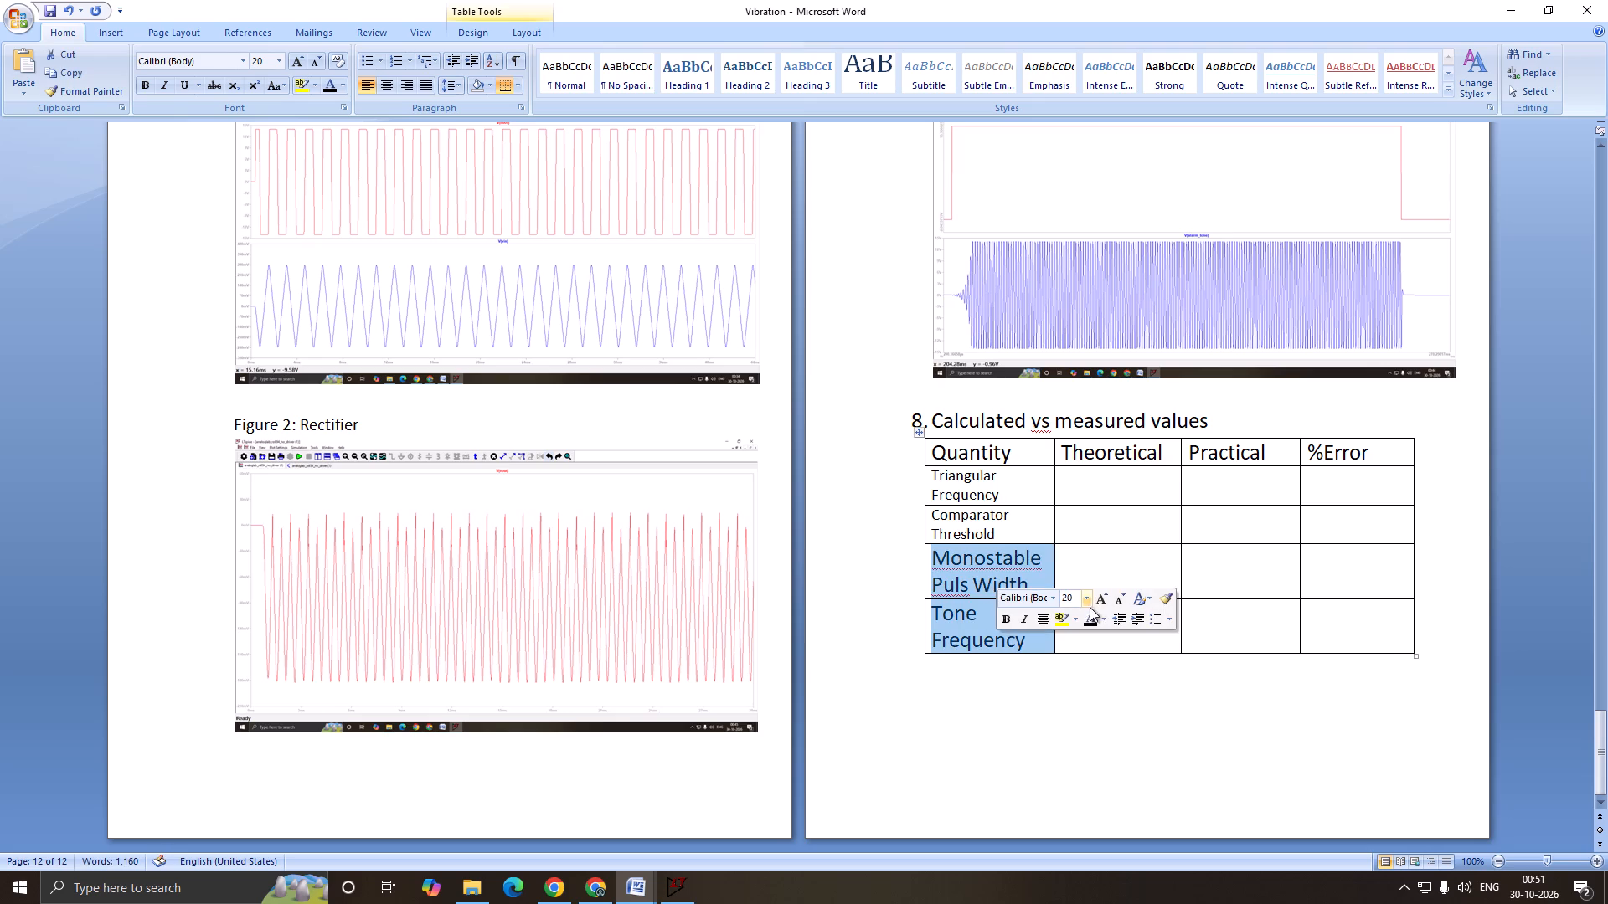
click(1090, 602)
click(1080, 689)
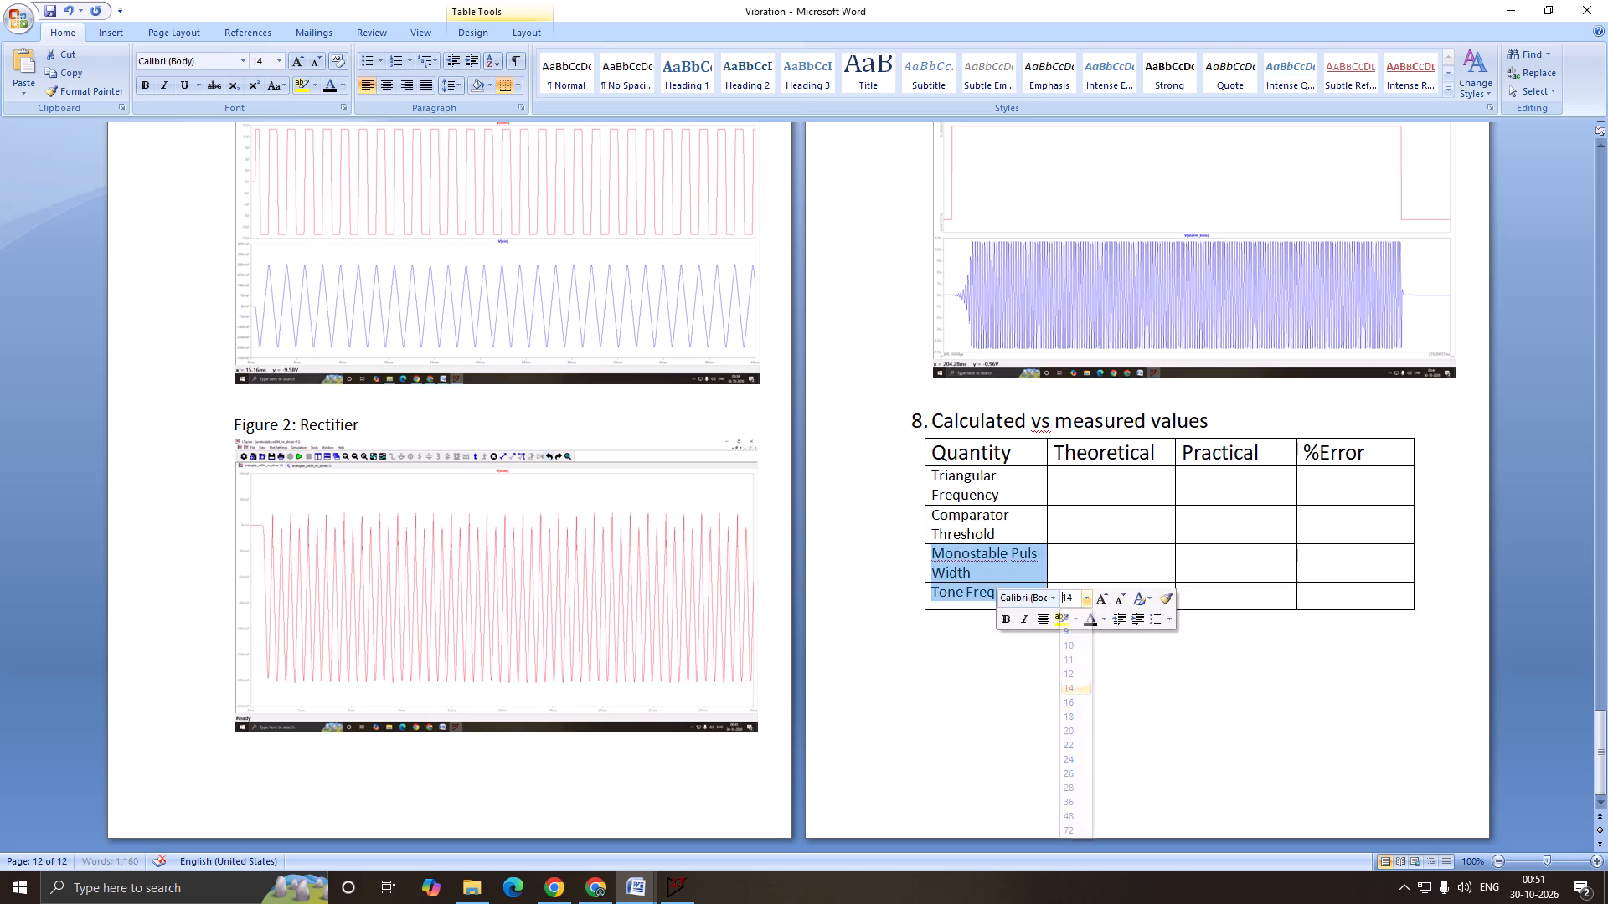
click(940, 718)
Correct "Puls" to "Pulse" in the third quantity name.
click(1033, 556)
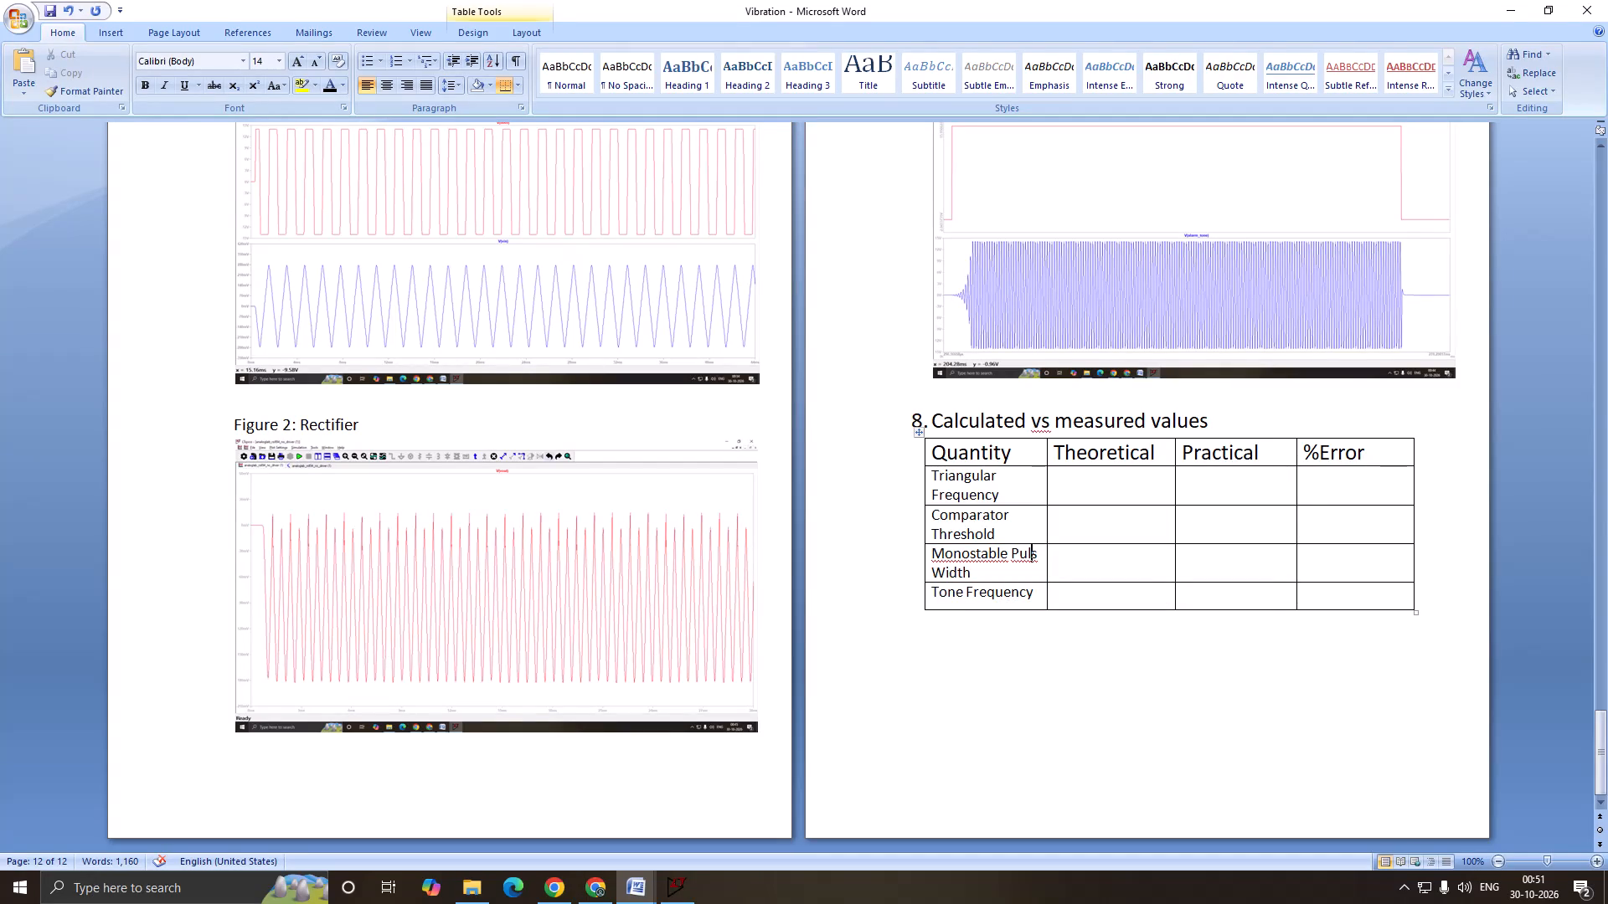
click(1040, 554)
key(Left)
key(e)
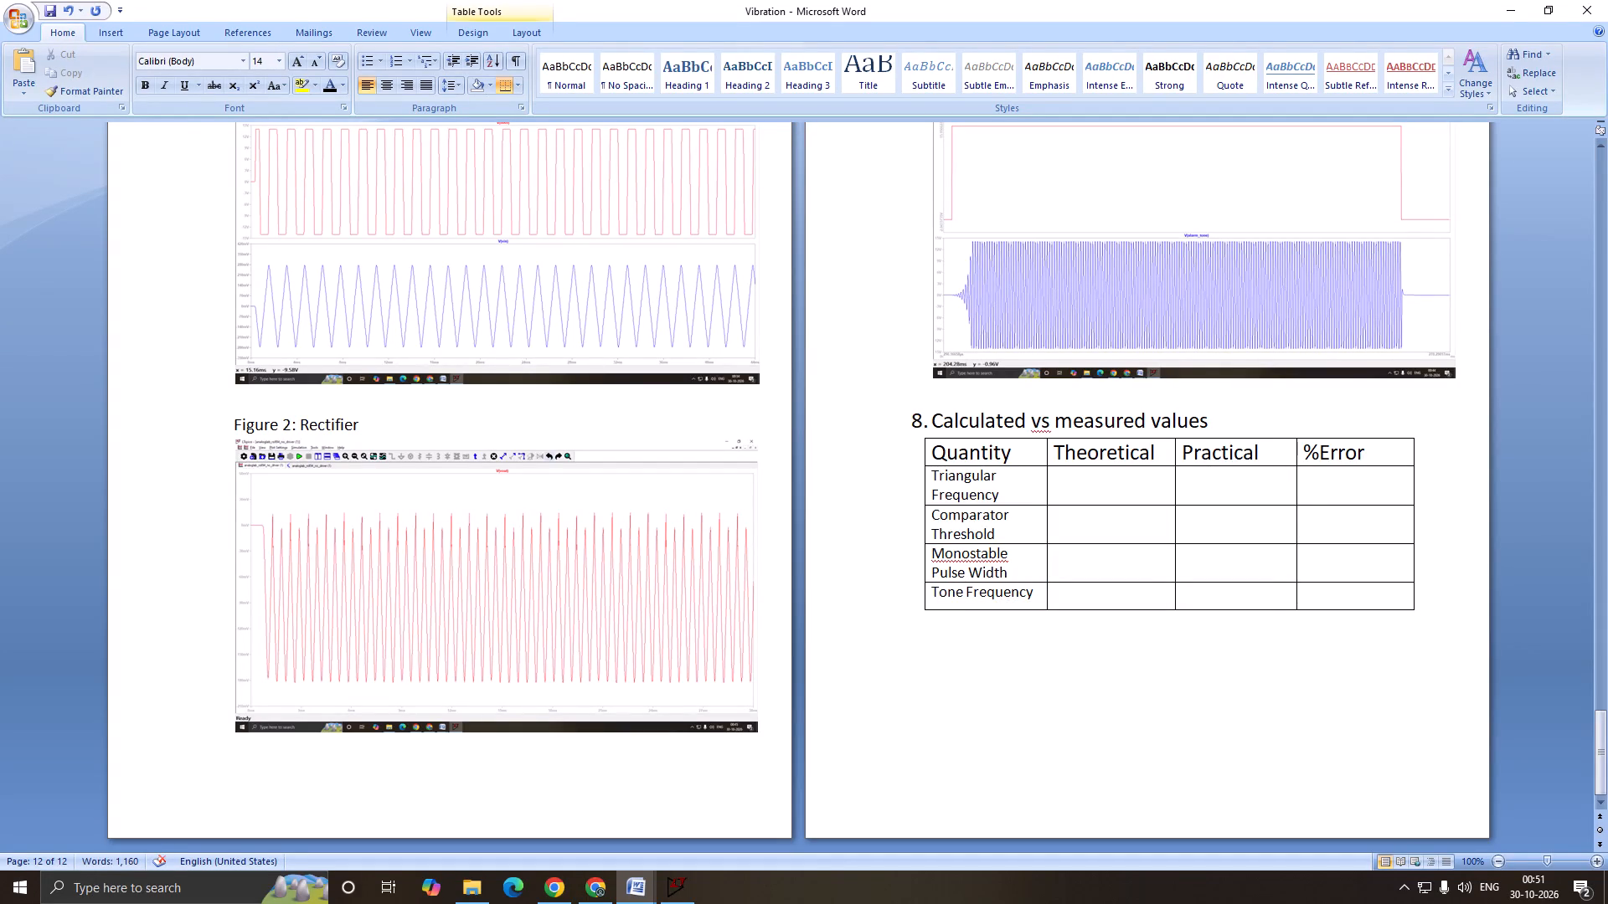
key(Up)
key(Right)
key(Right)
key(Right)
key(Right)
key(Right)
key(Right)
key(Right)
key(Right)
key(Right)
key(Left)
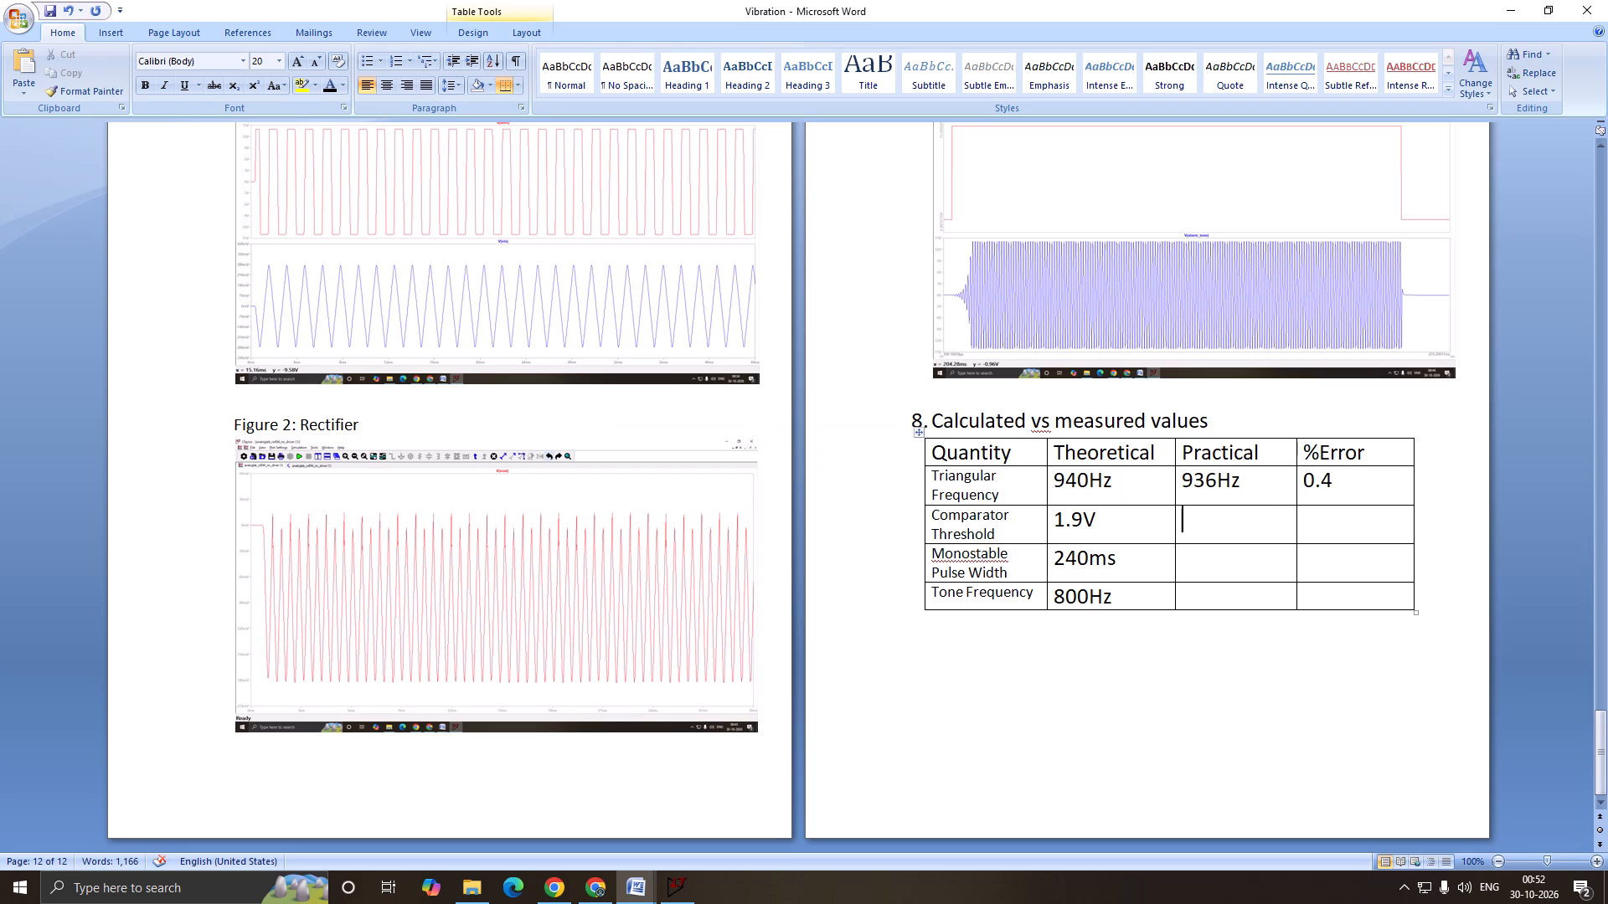
click(670, 903)
click(188, 61)
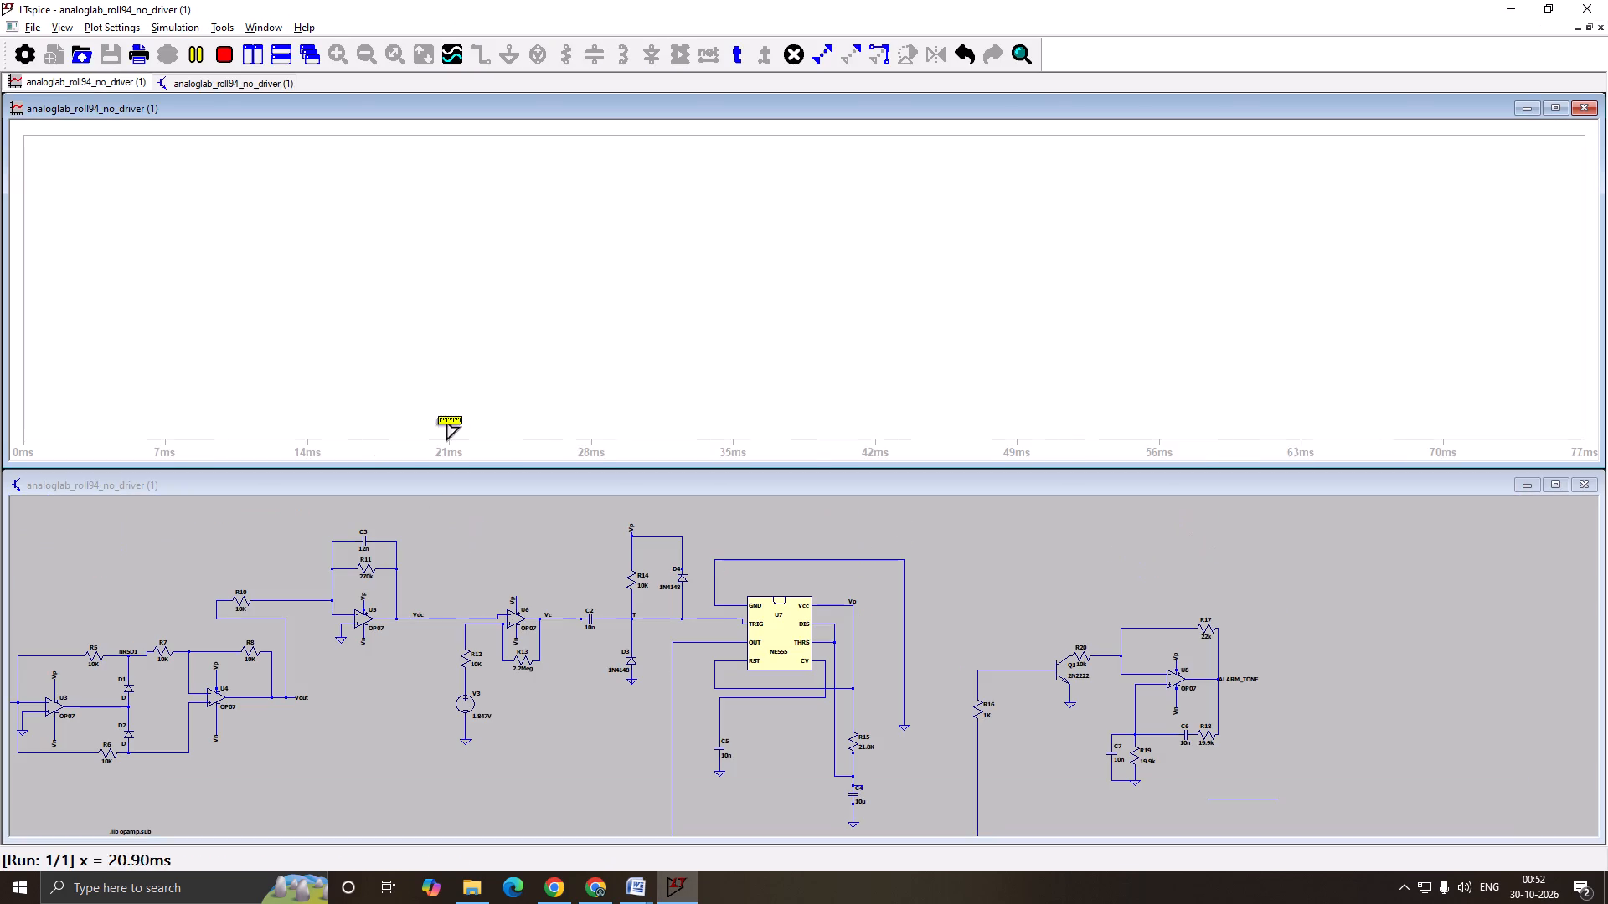
click(407, 619)
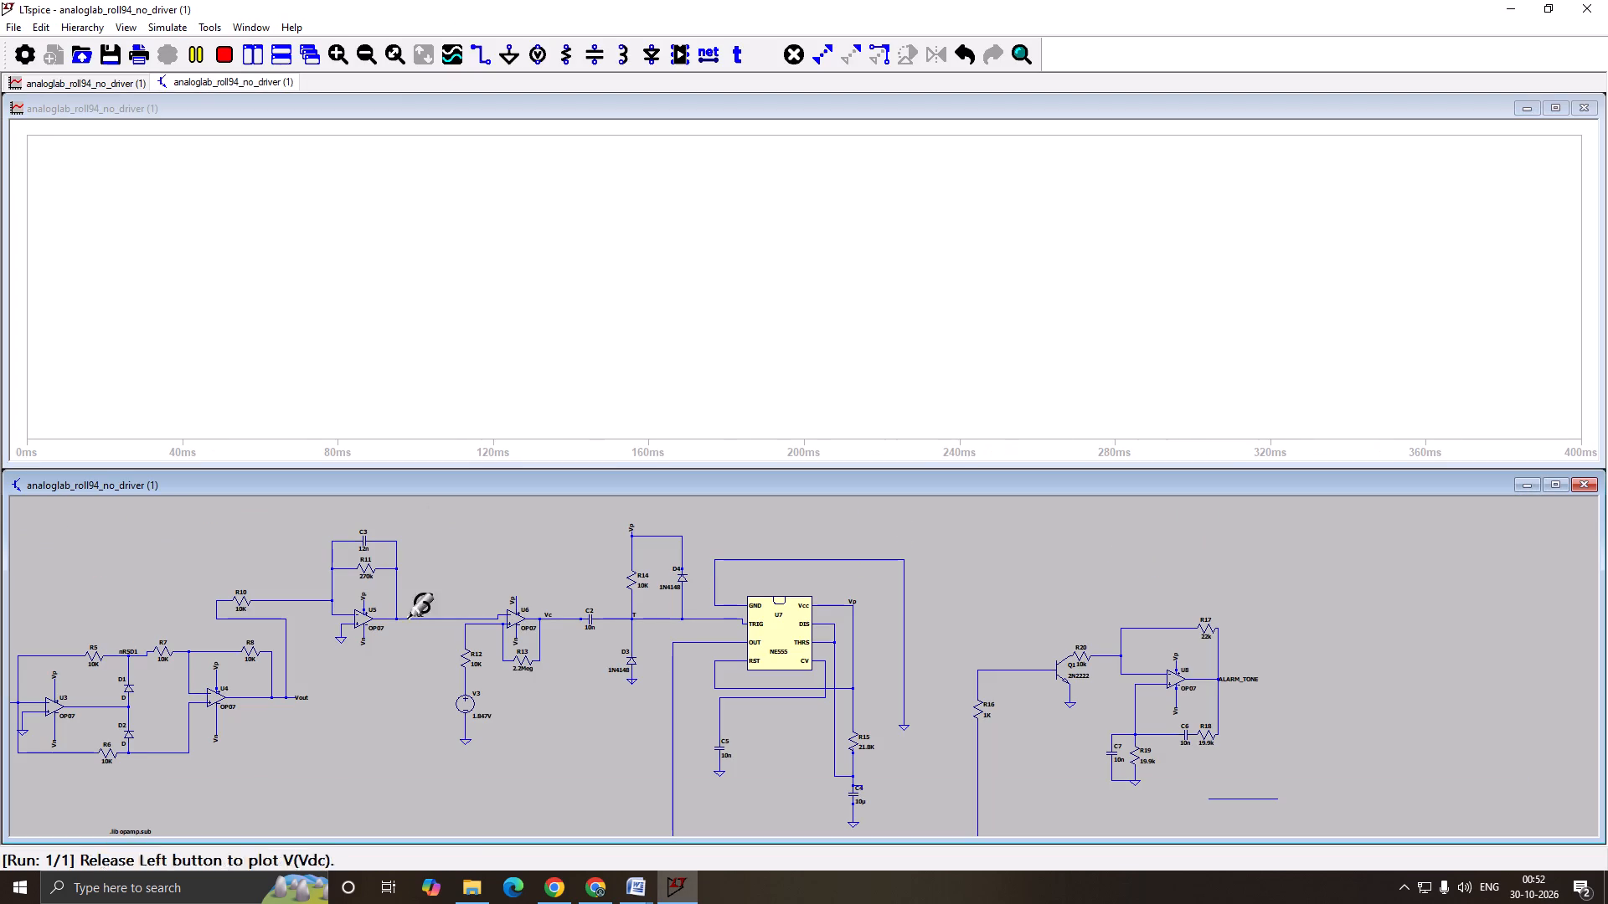
click(555, 622)
click(558, 618)
drag(171, 347, 13, 228)
drag(348, 362, 130, 158)
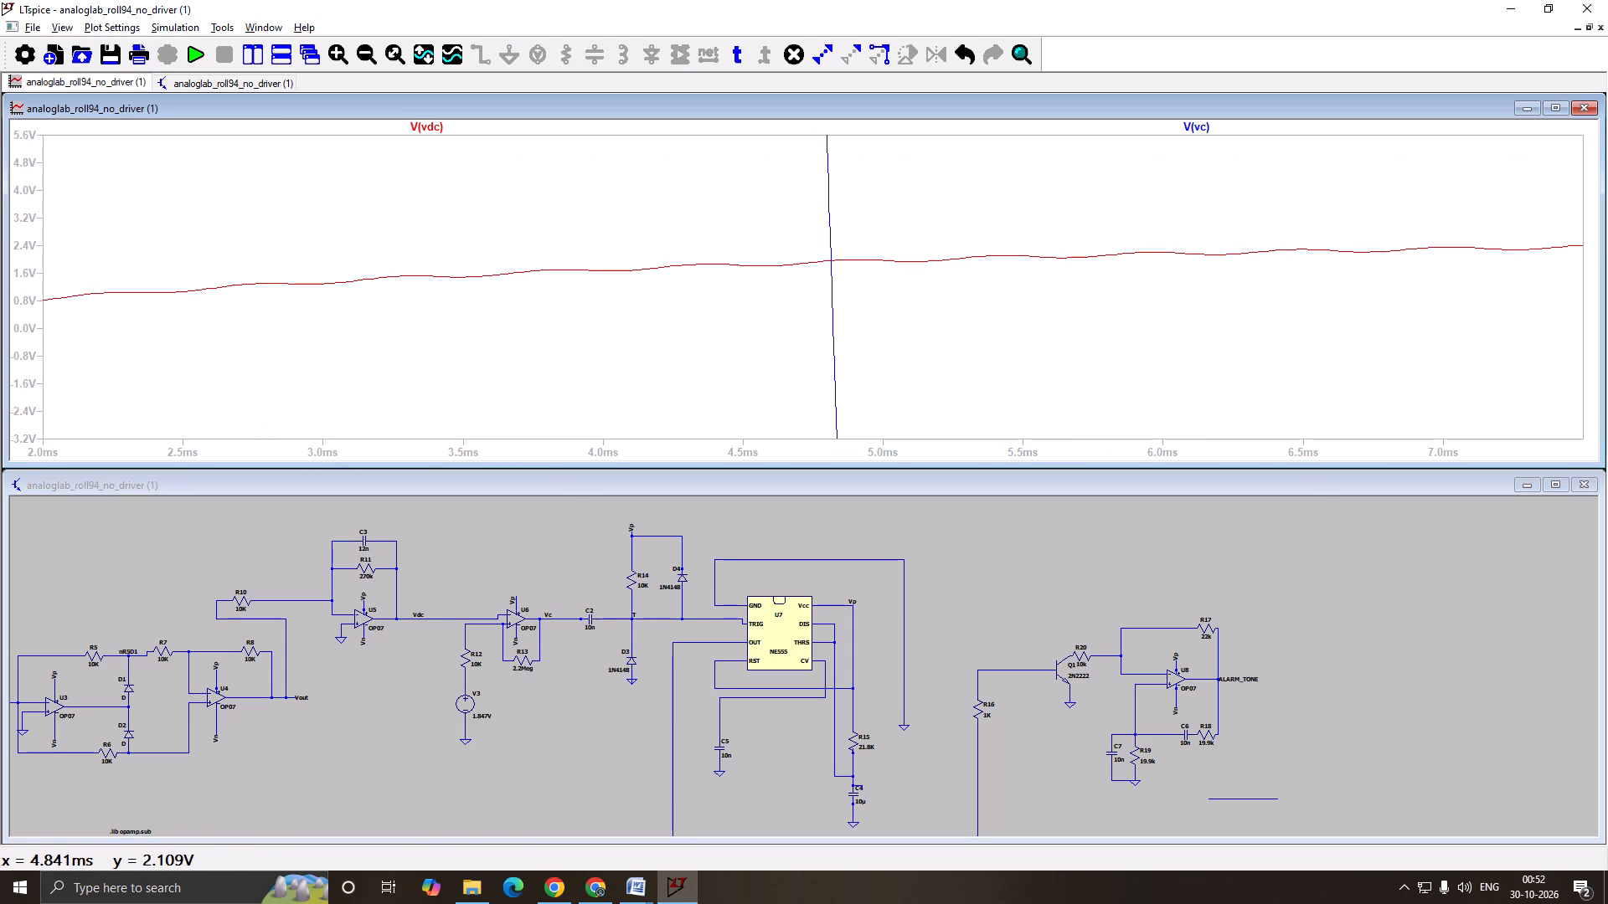
drag(894, 299, 782, 226)
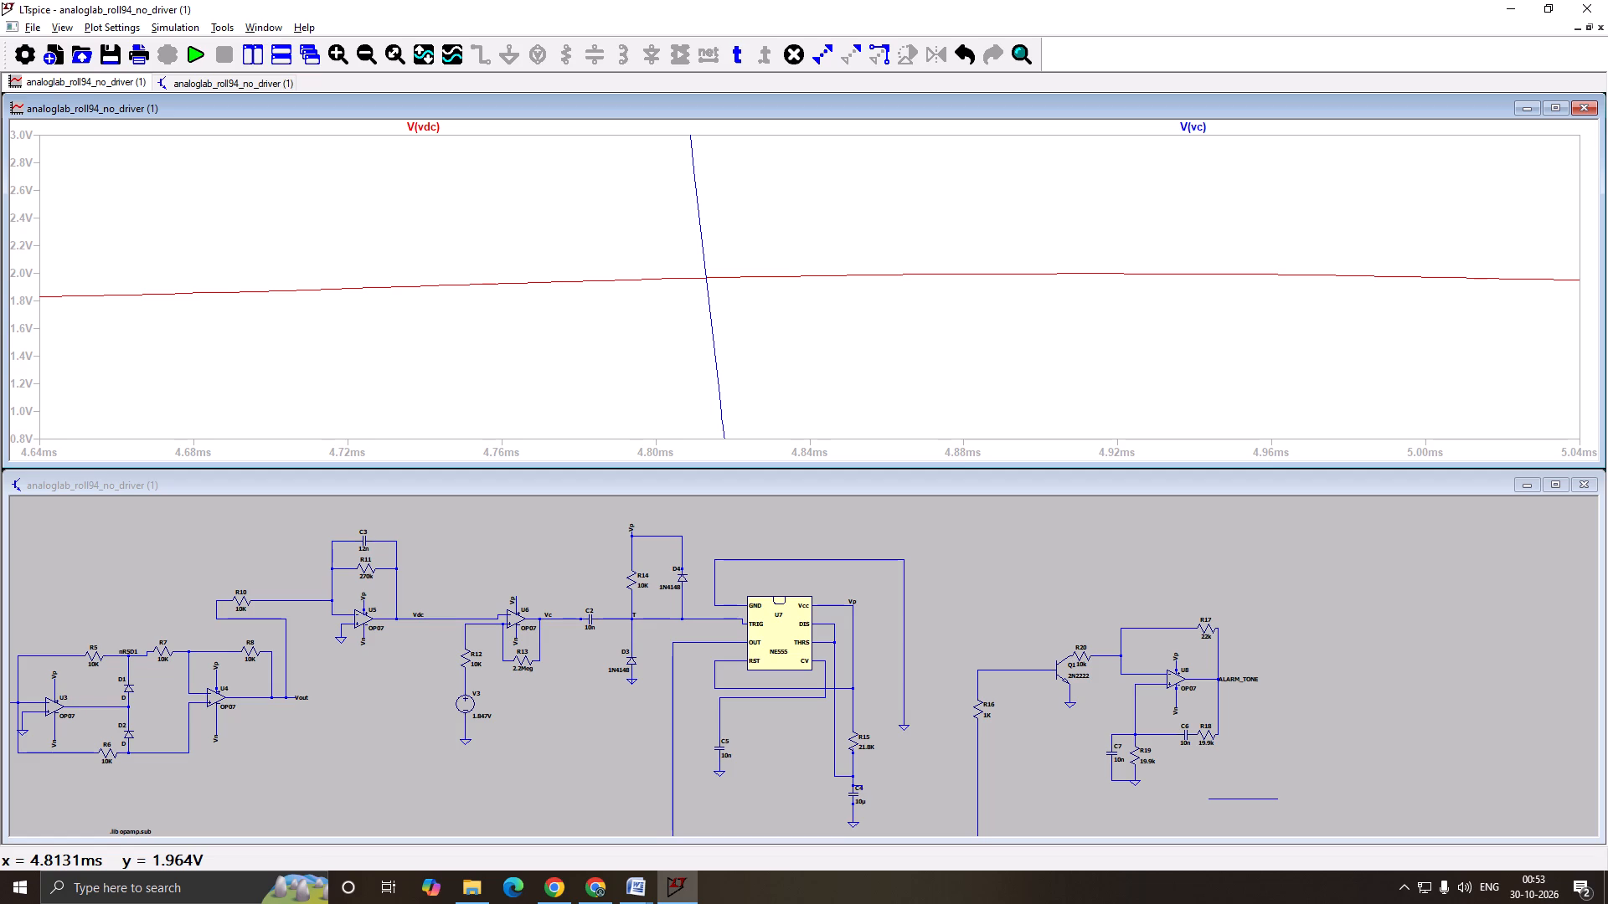
Return to the Vibration document in Word and enter 1.96V as the Practical value for Comparator Threshold.
key(alt+Tab)
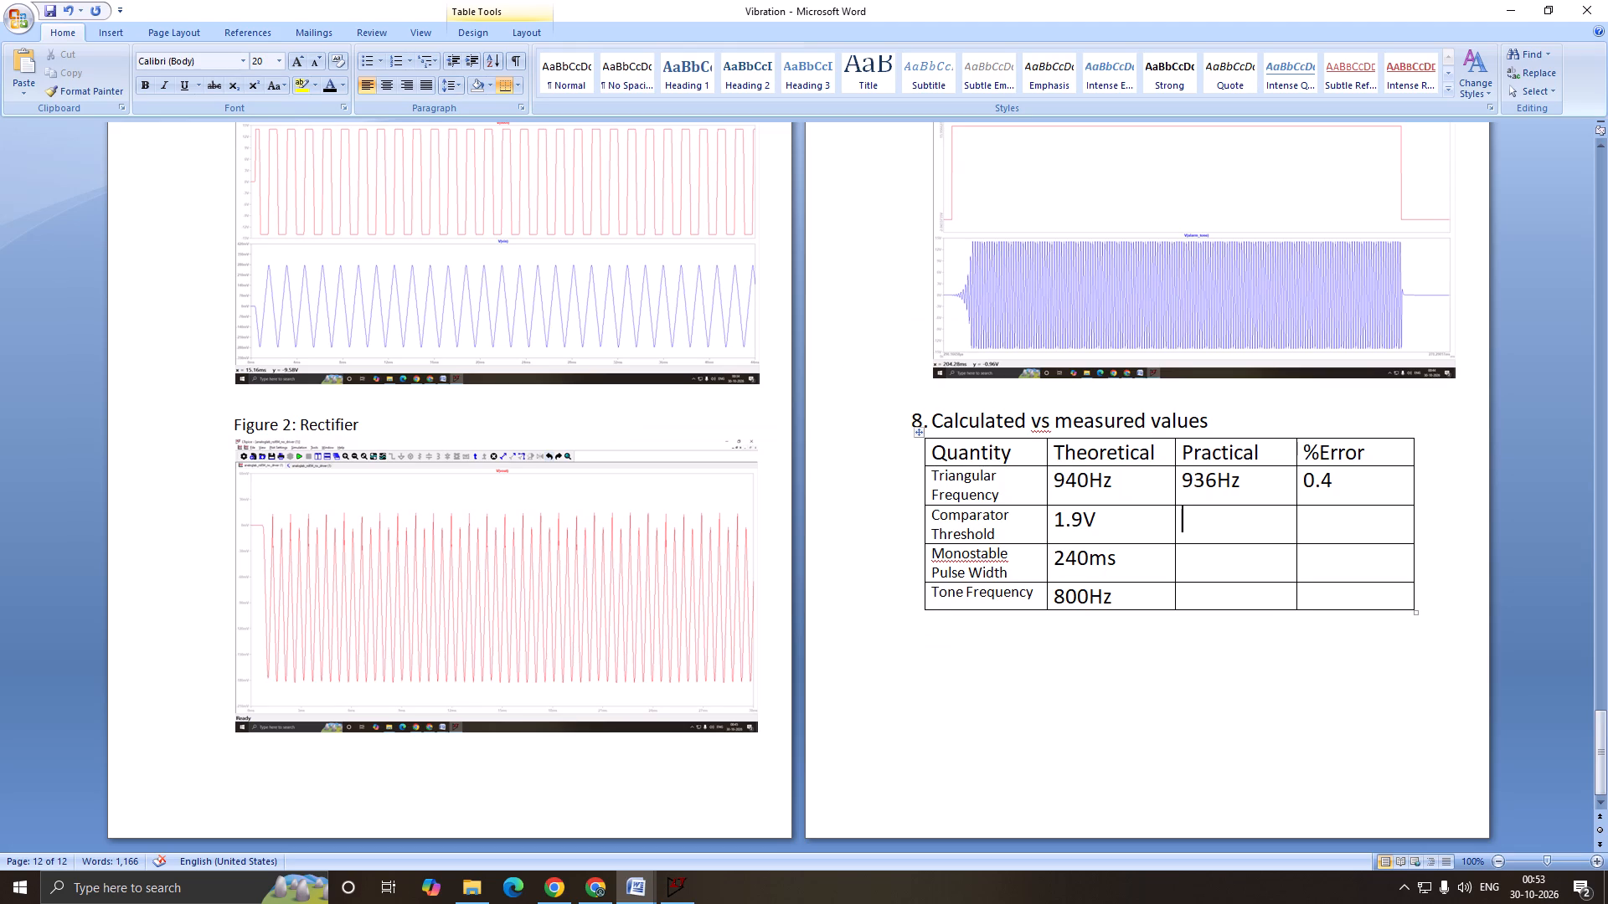
text(1.96)
key(shift+v)
Check the VTAU Report PDF in Chrome again and enter 3.15 as the %Error for Comparator Threshold.
click(1321, 525)
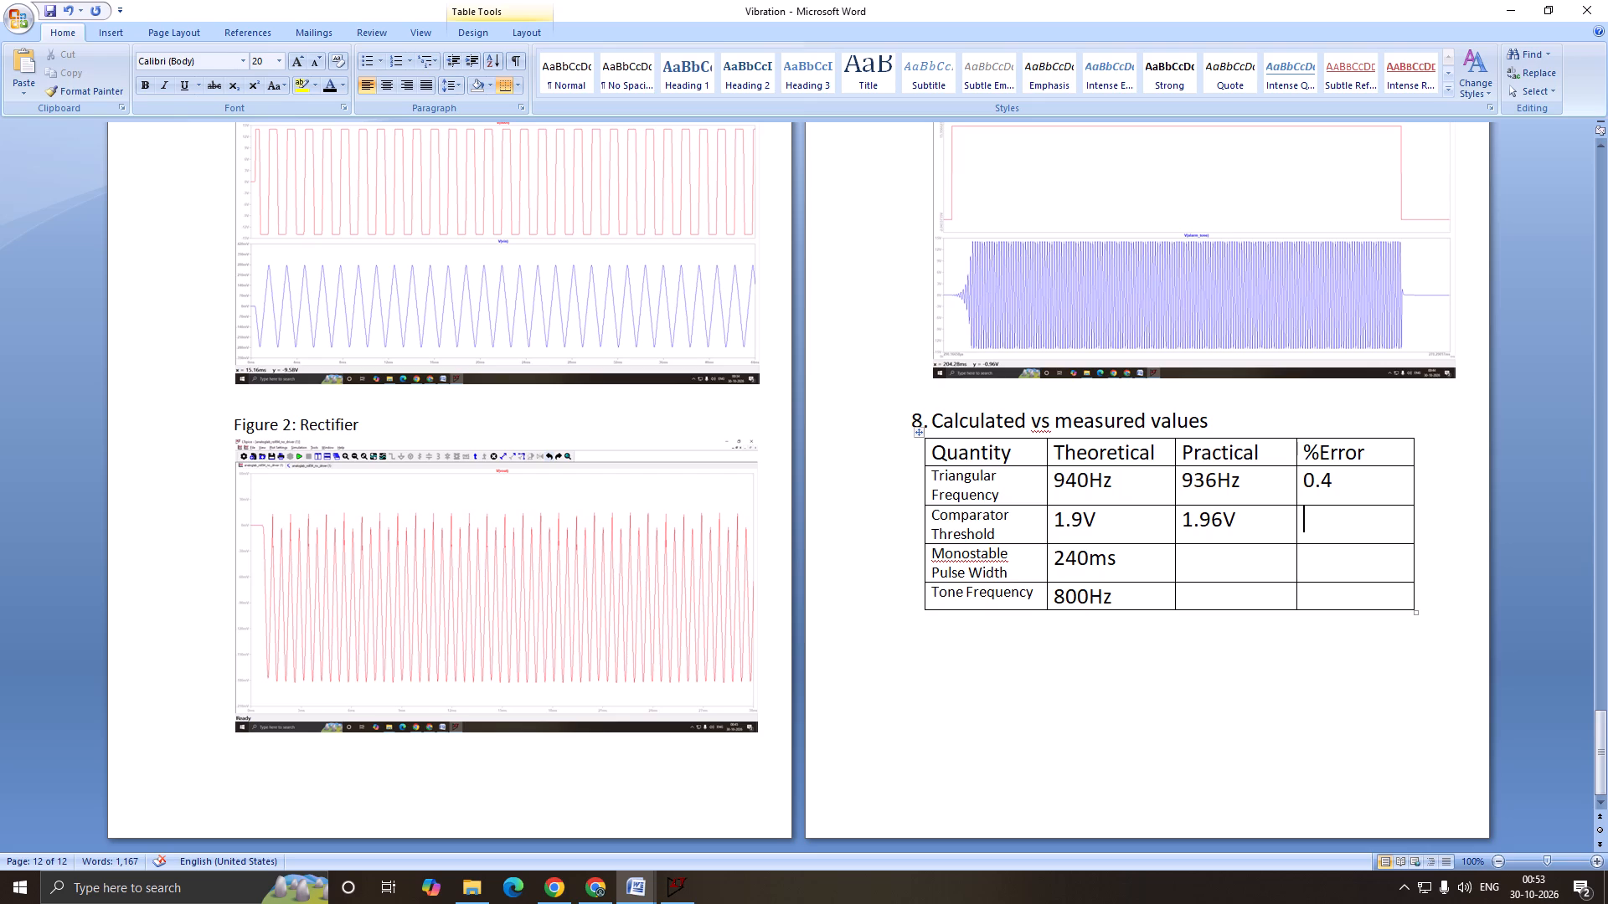
key(alt+Tab)
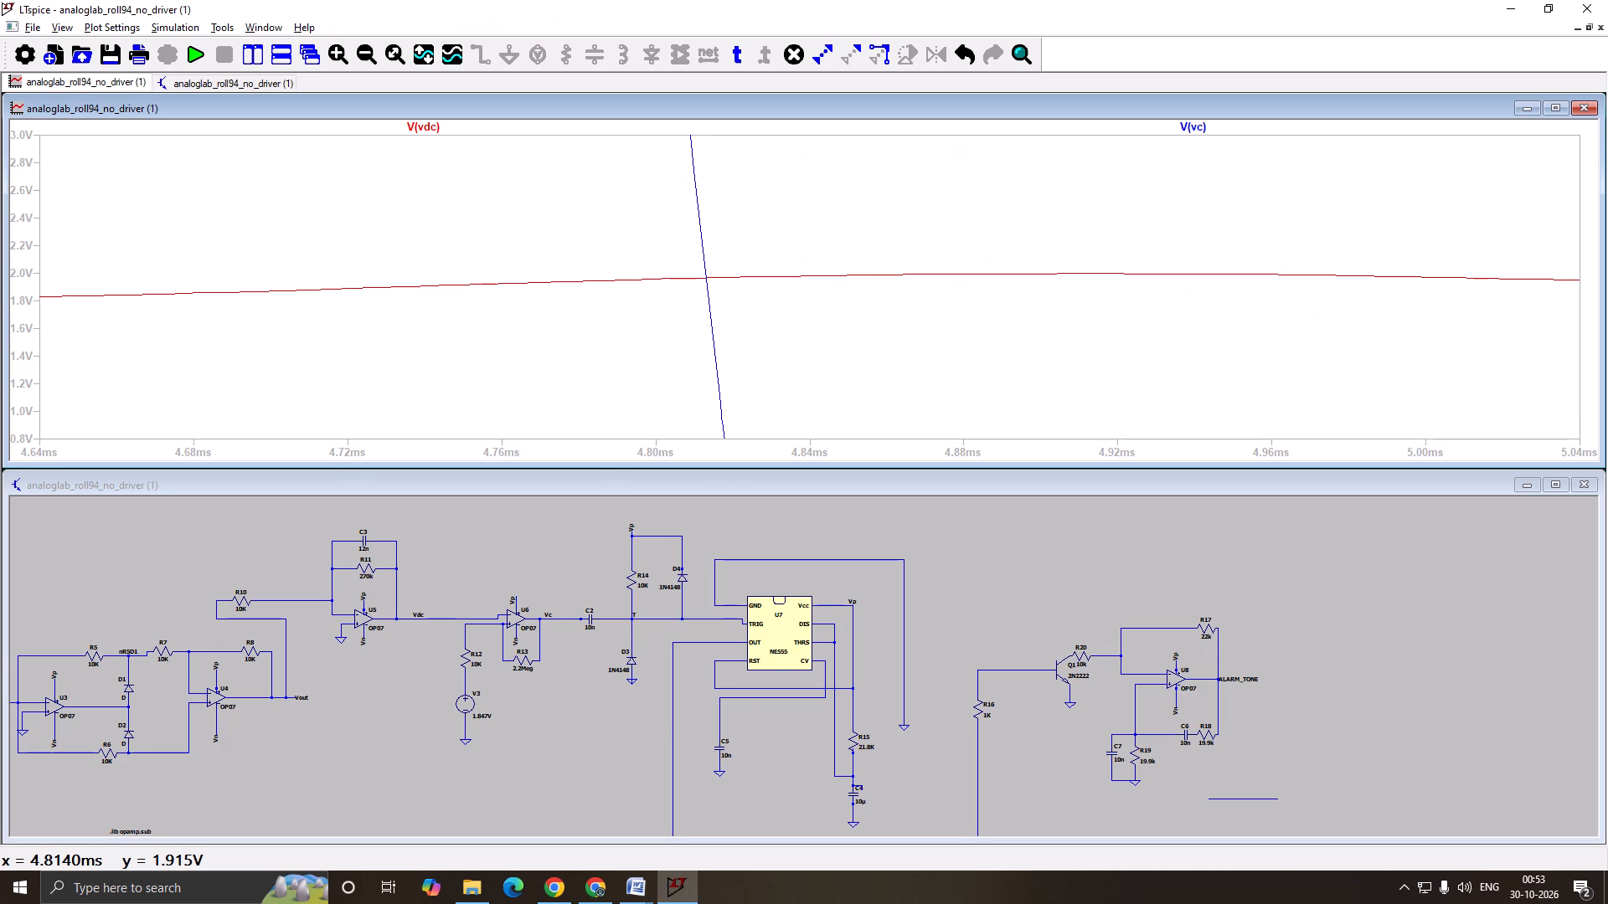
key(alt+Tab)
key(alt+Tab)
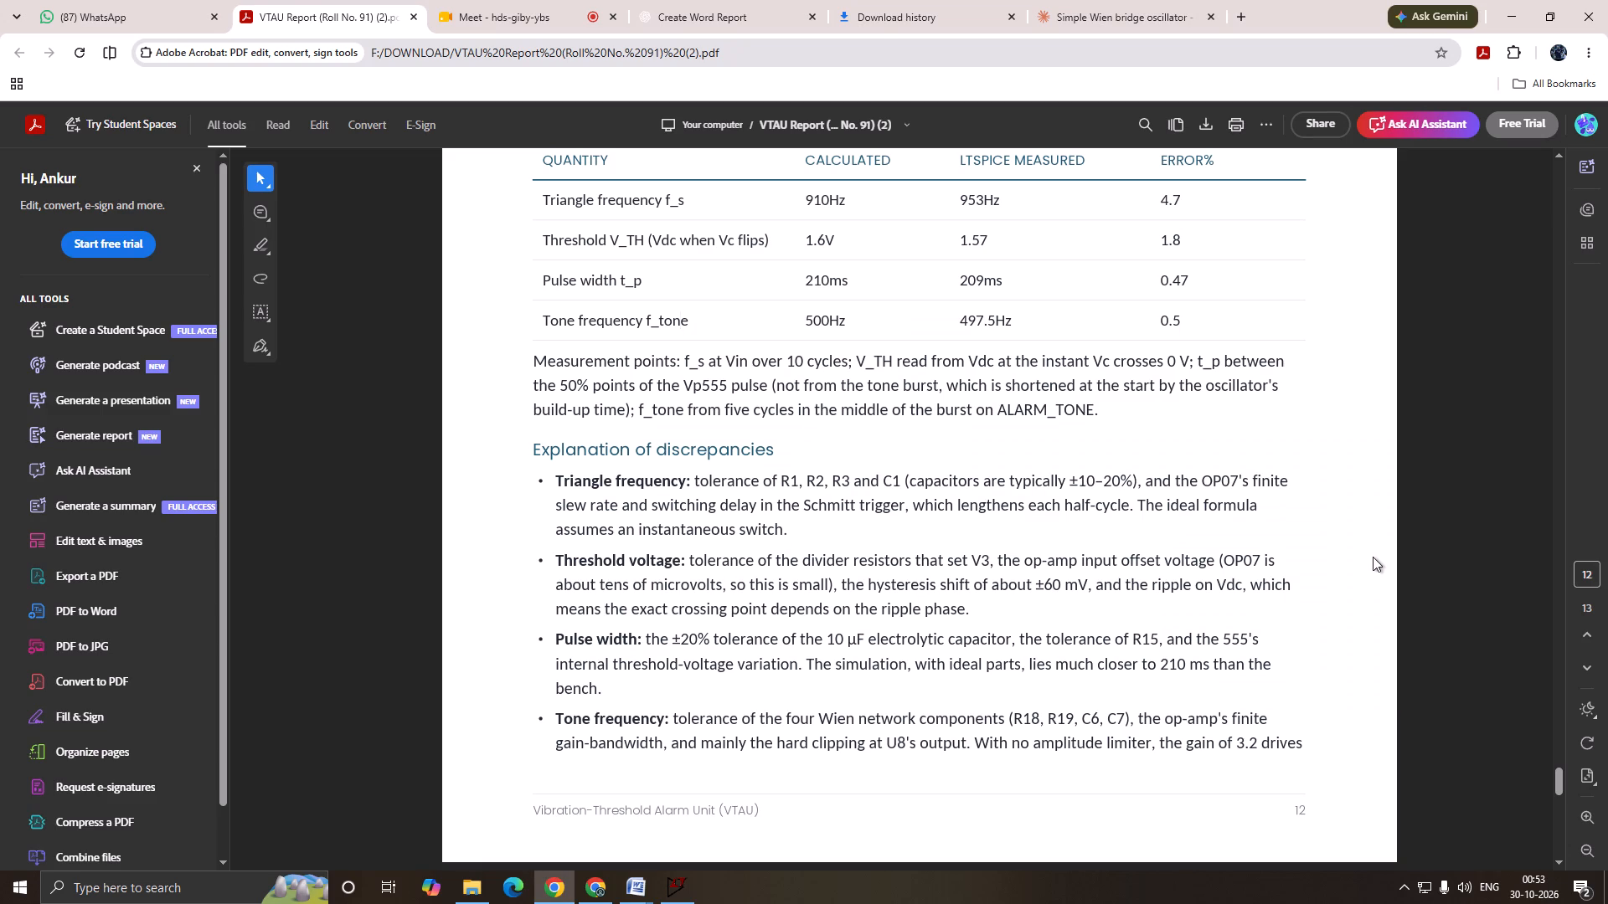
key(alt+Tab)
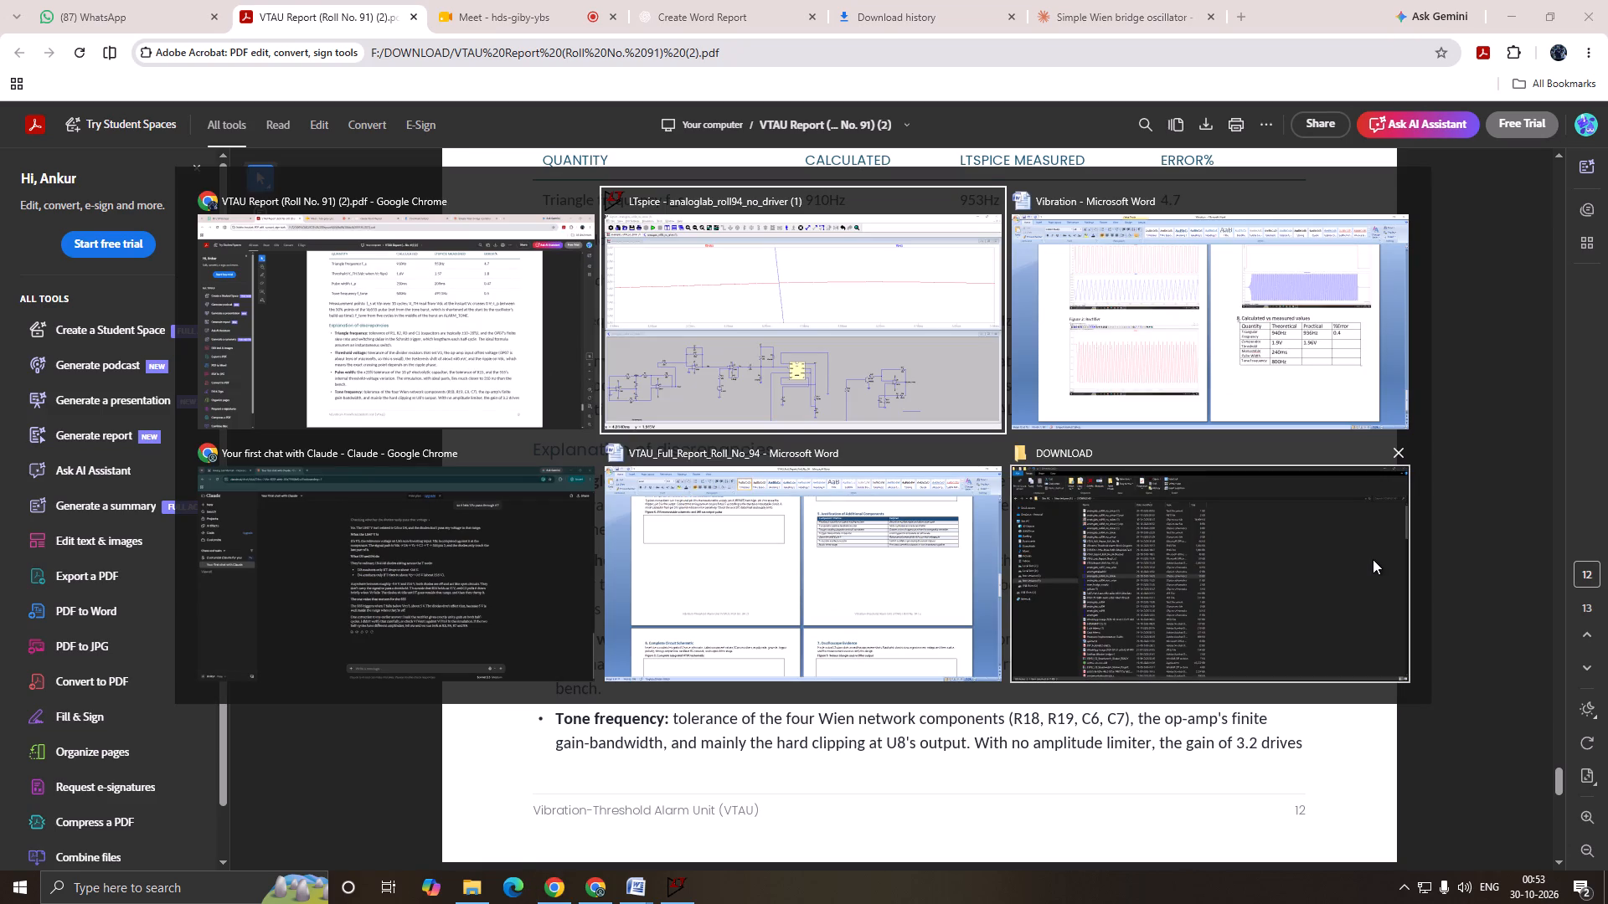
key(alt+Tab)
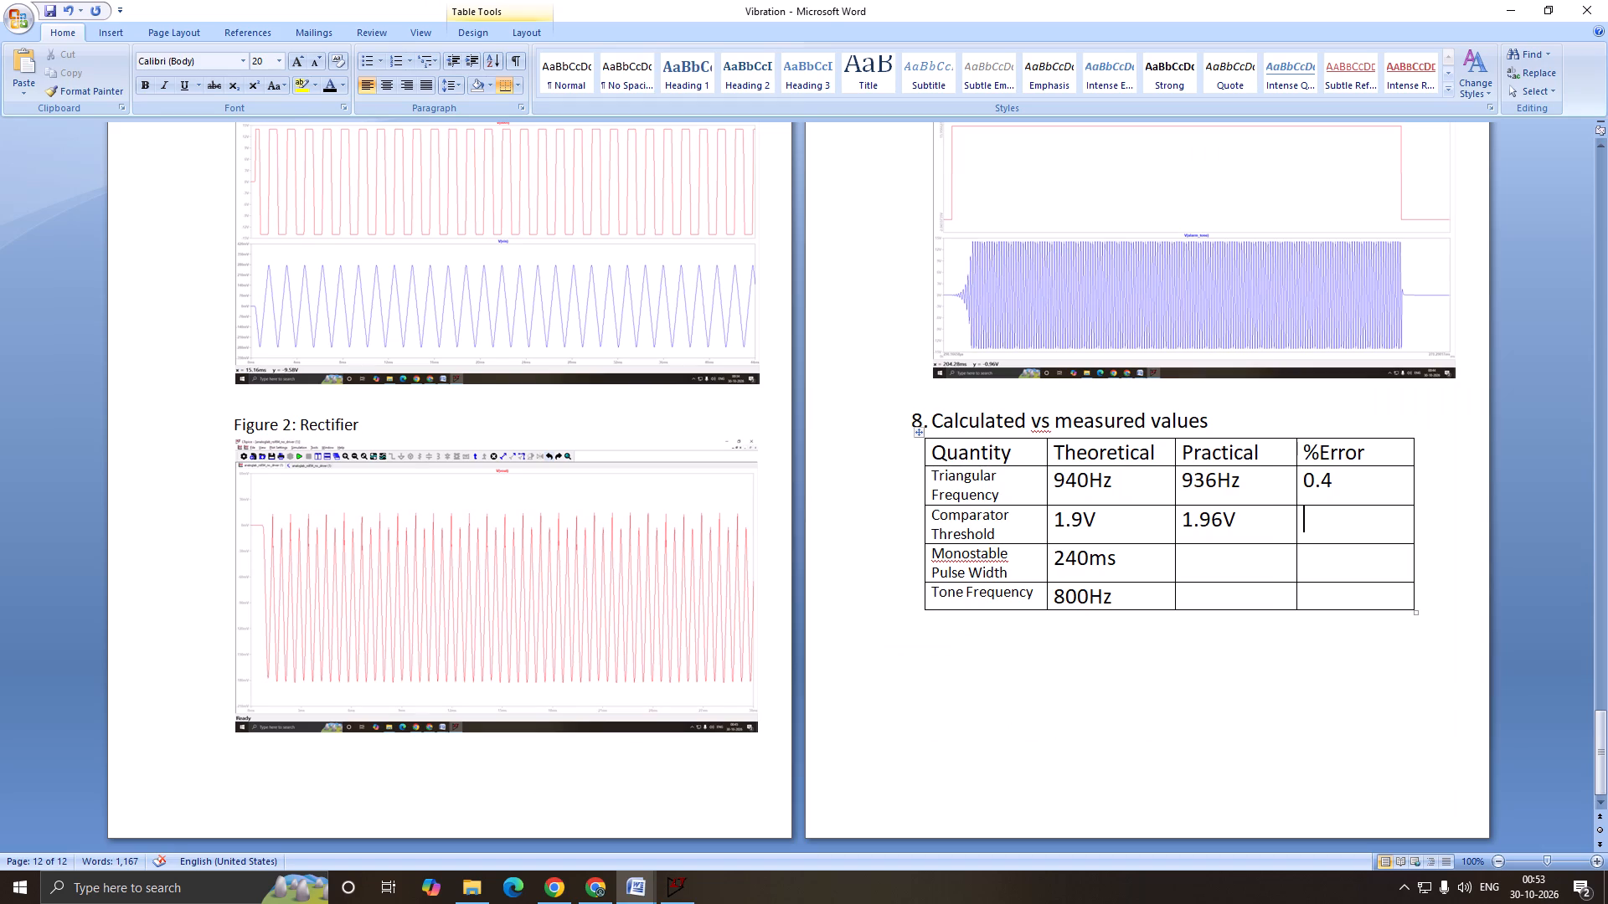
text(3.15)
In LTspice, close the old waveform plot, rerun the simulation and plot V(vp555) in a maximized window for the Monostable Pulse Width.
click(1224, 572)
click(675, 894)
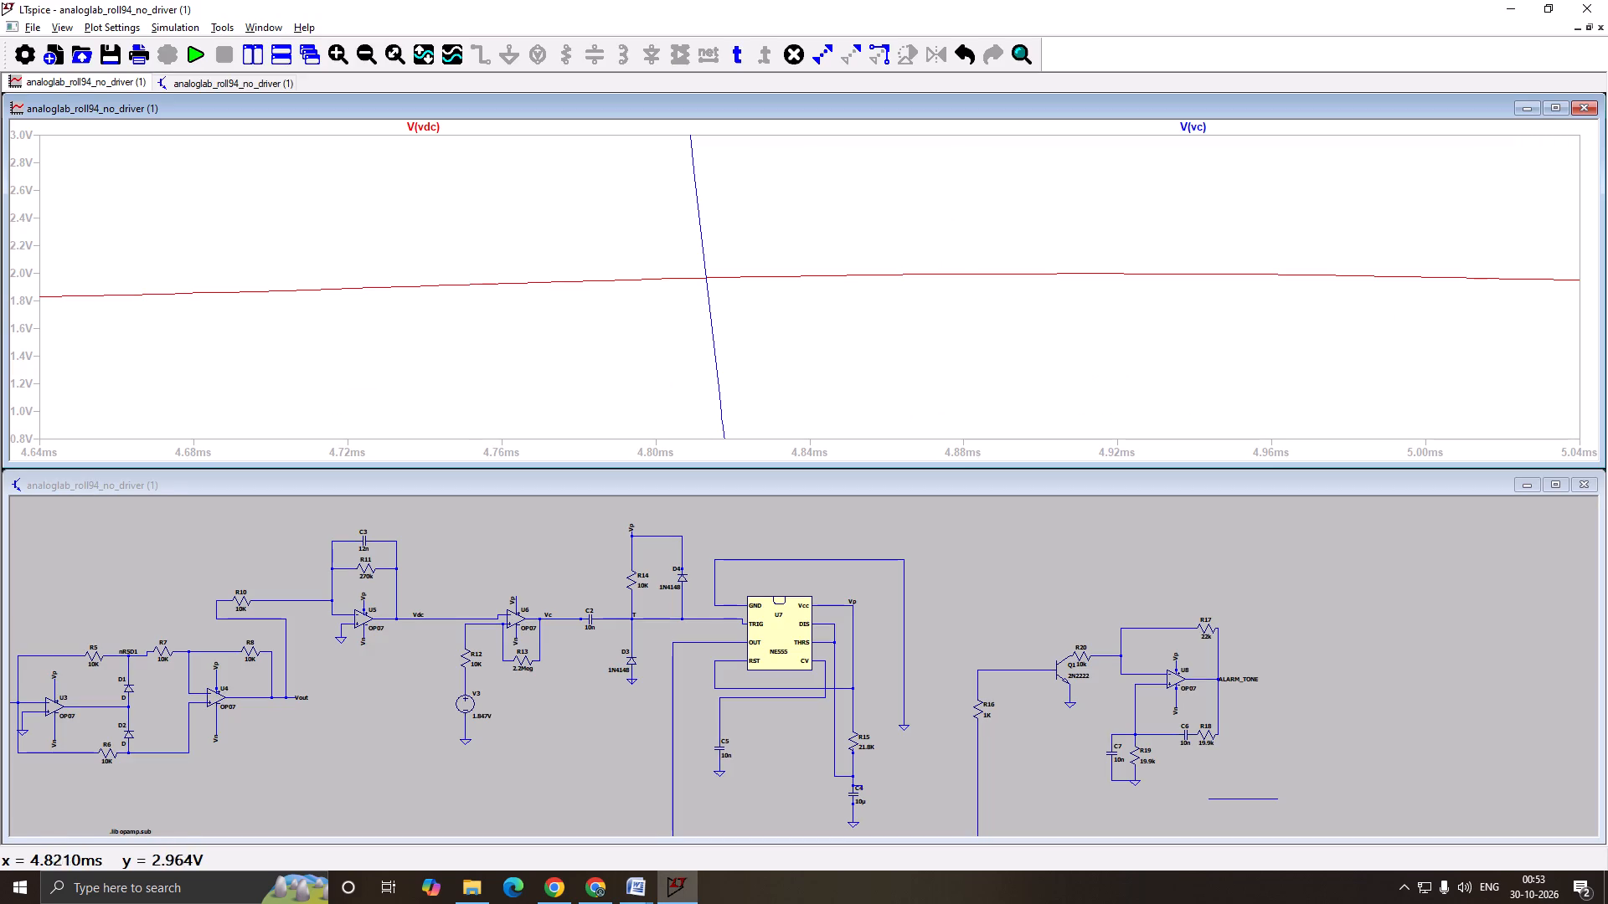
click(1579, 111)
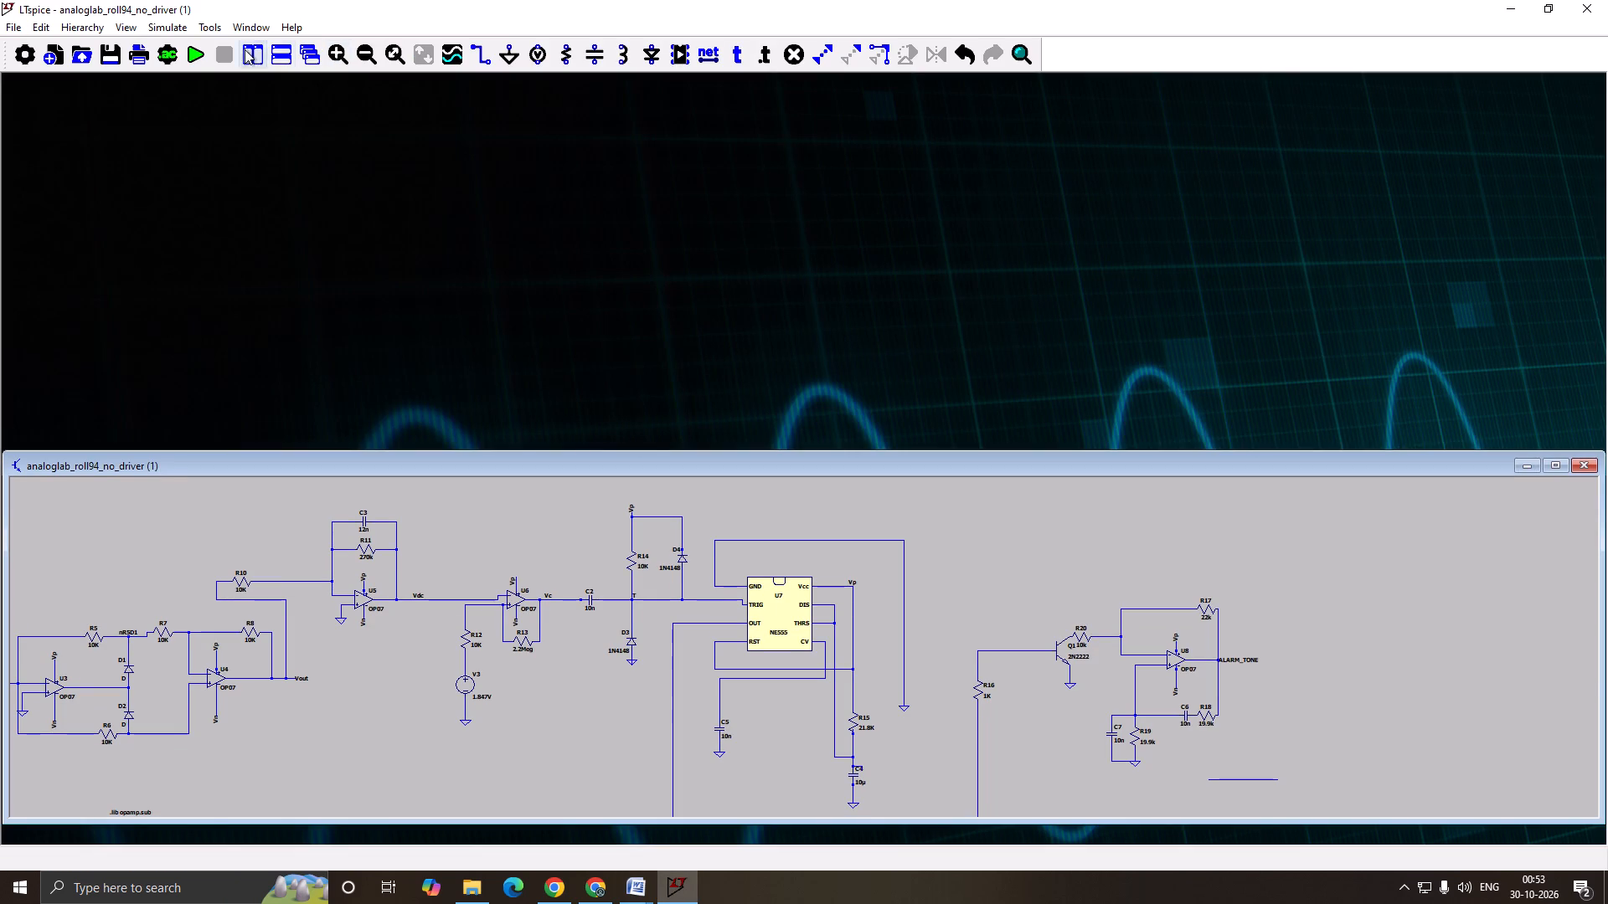
click(196, 58)
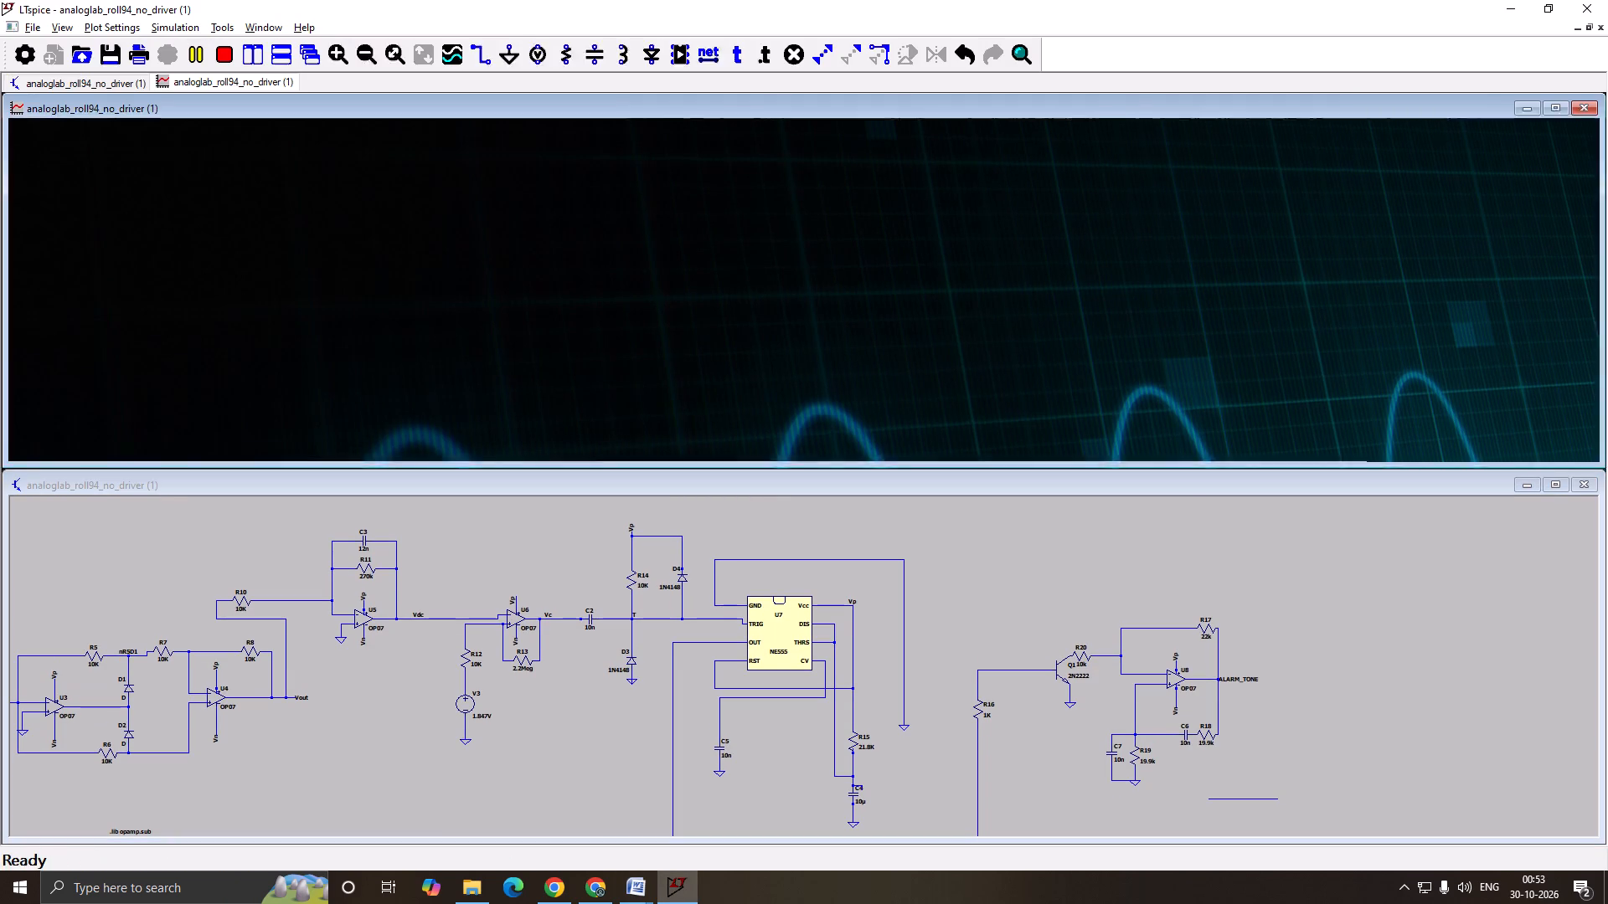
click(705, 643)
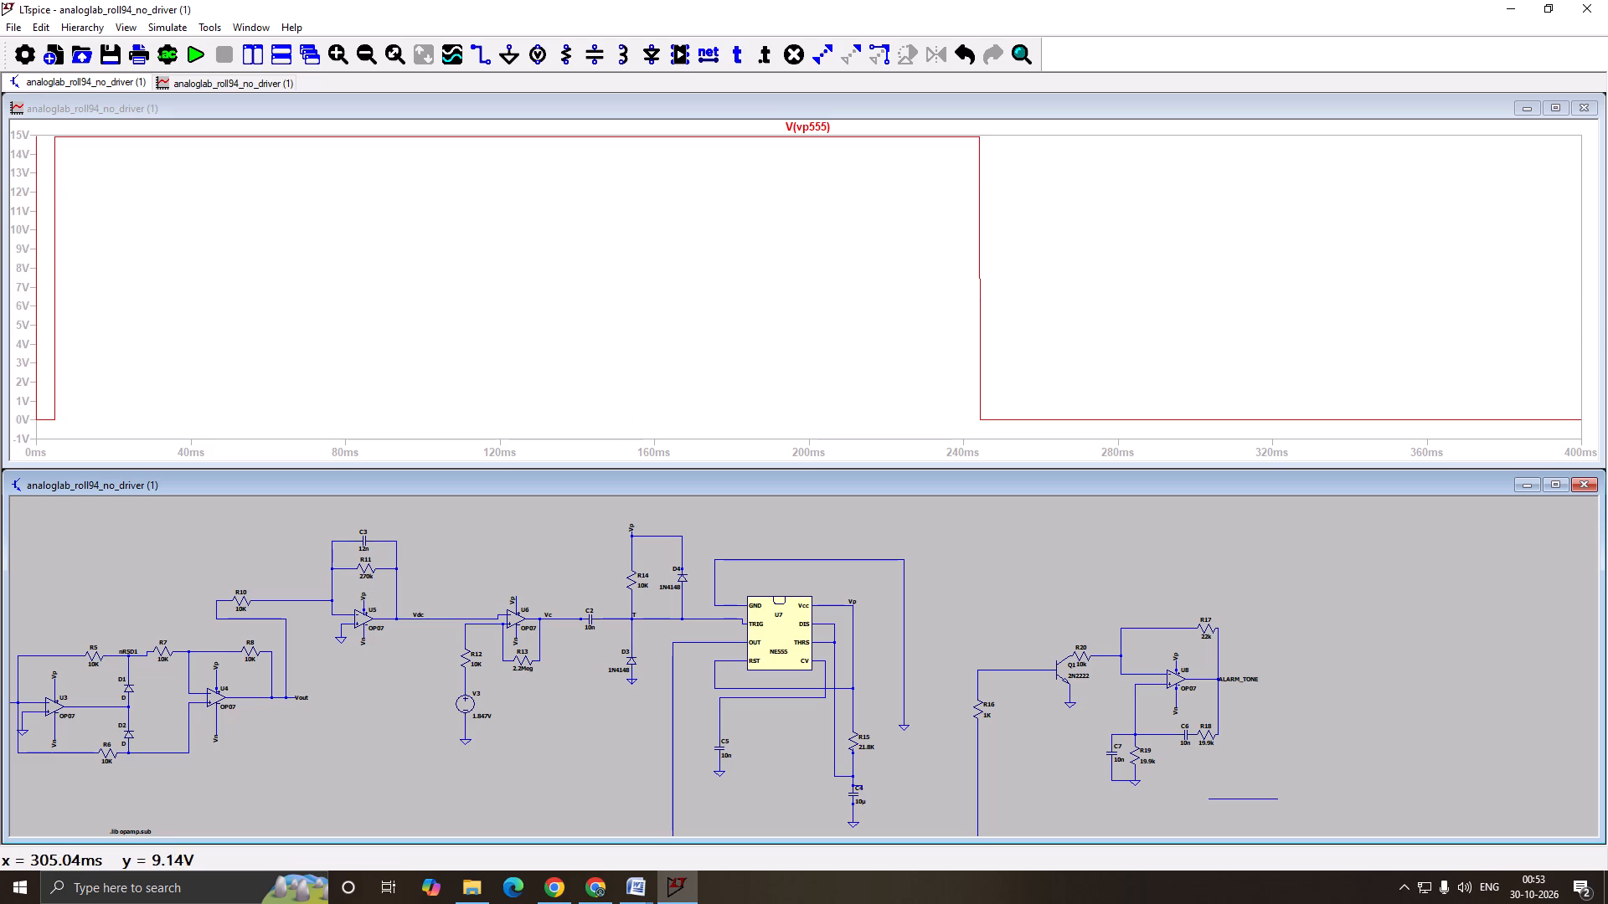
click(1556, 110)
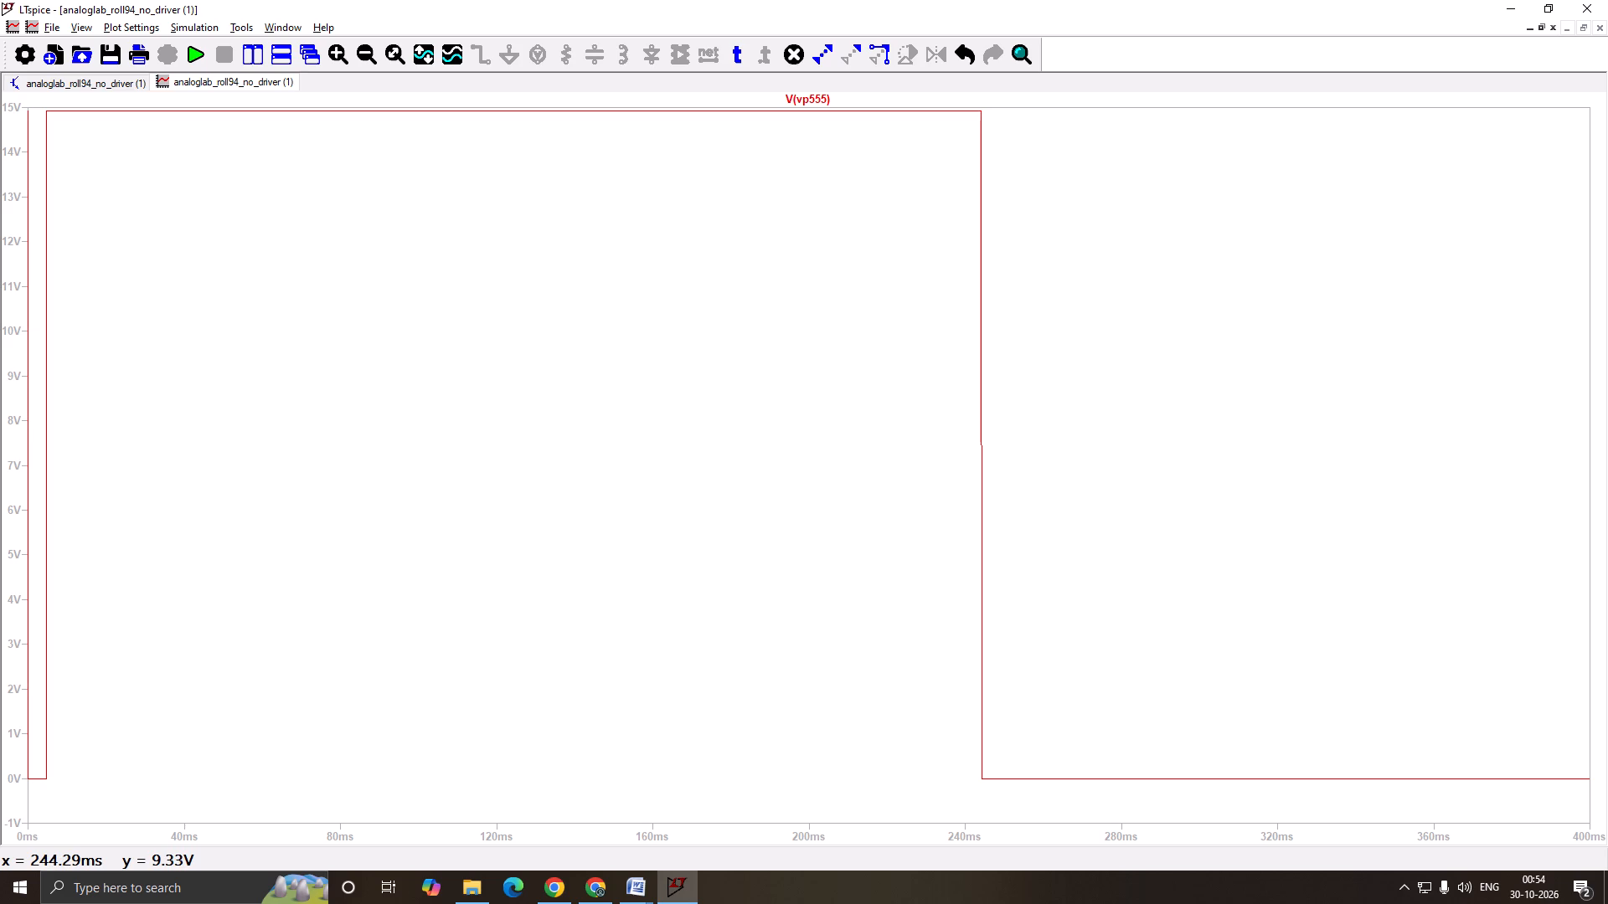
Examine the times of the V(vp555) pulse's falling edge and rising edge up close.
drag(1073, 408, 881, 334)
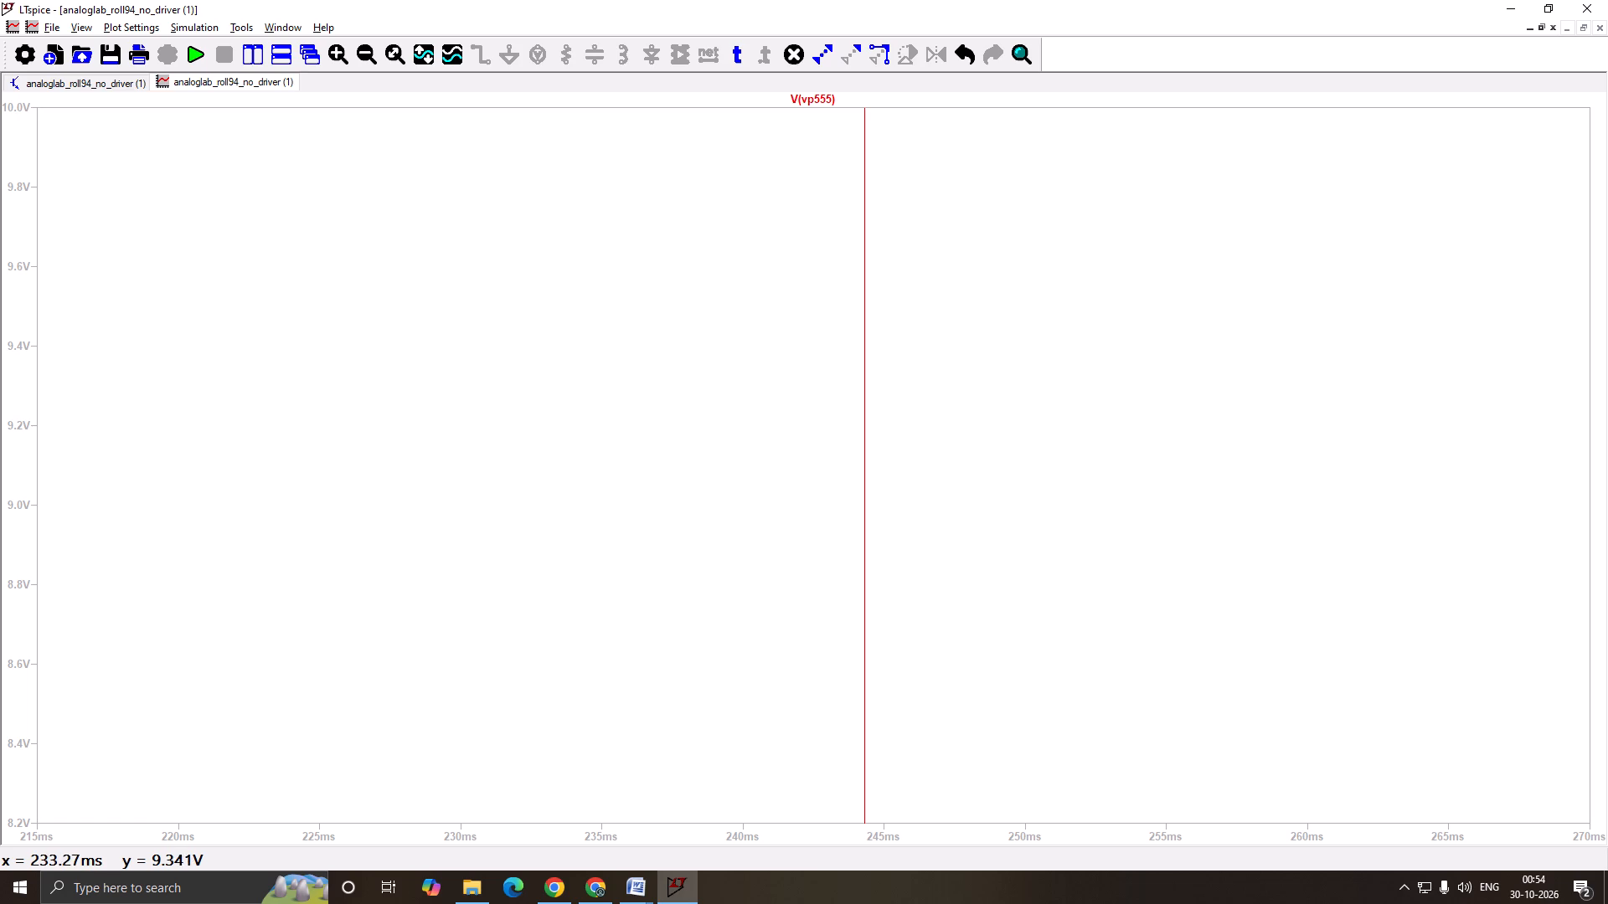
click(966, 54)
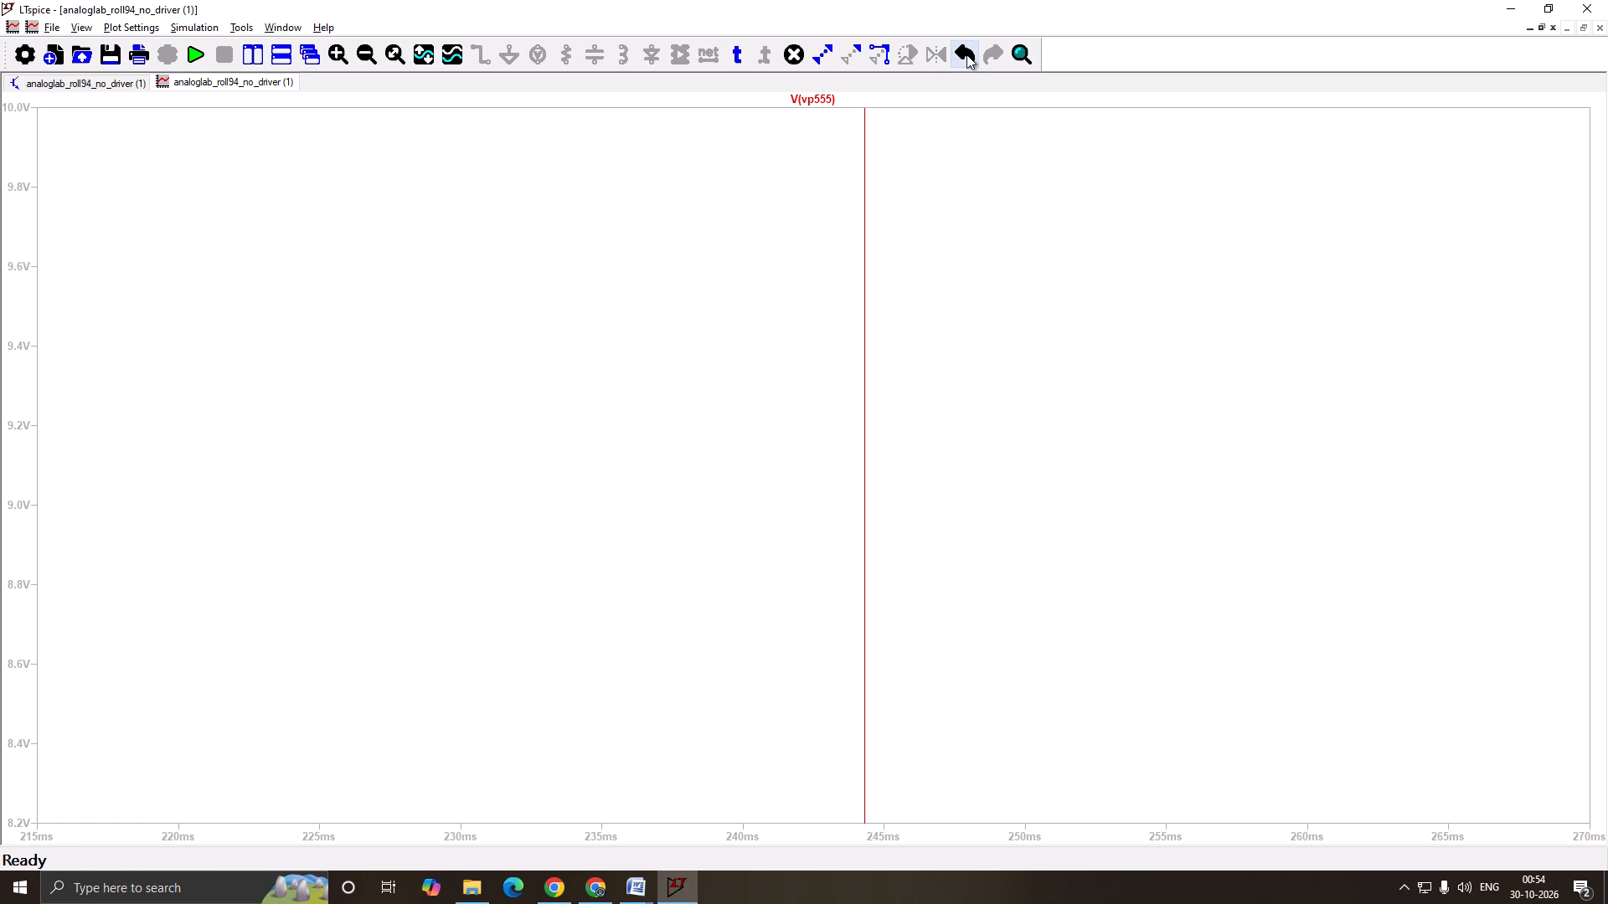
click(966, 54)
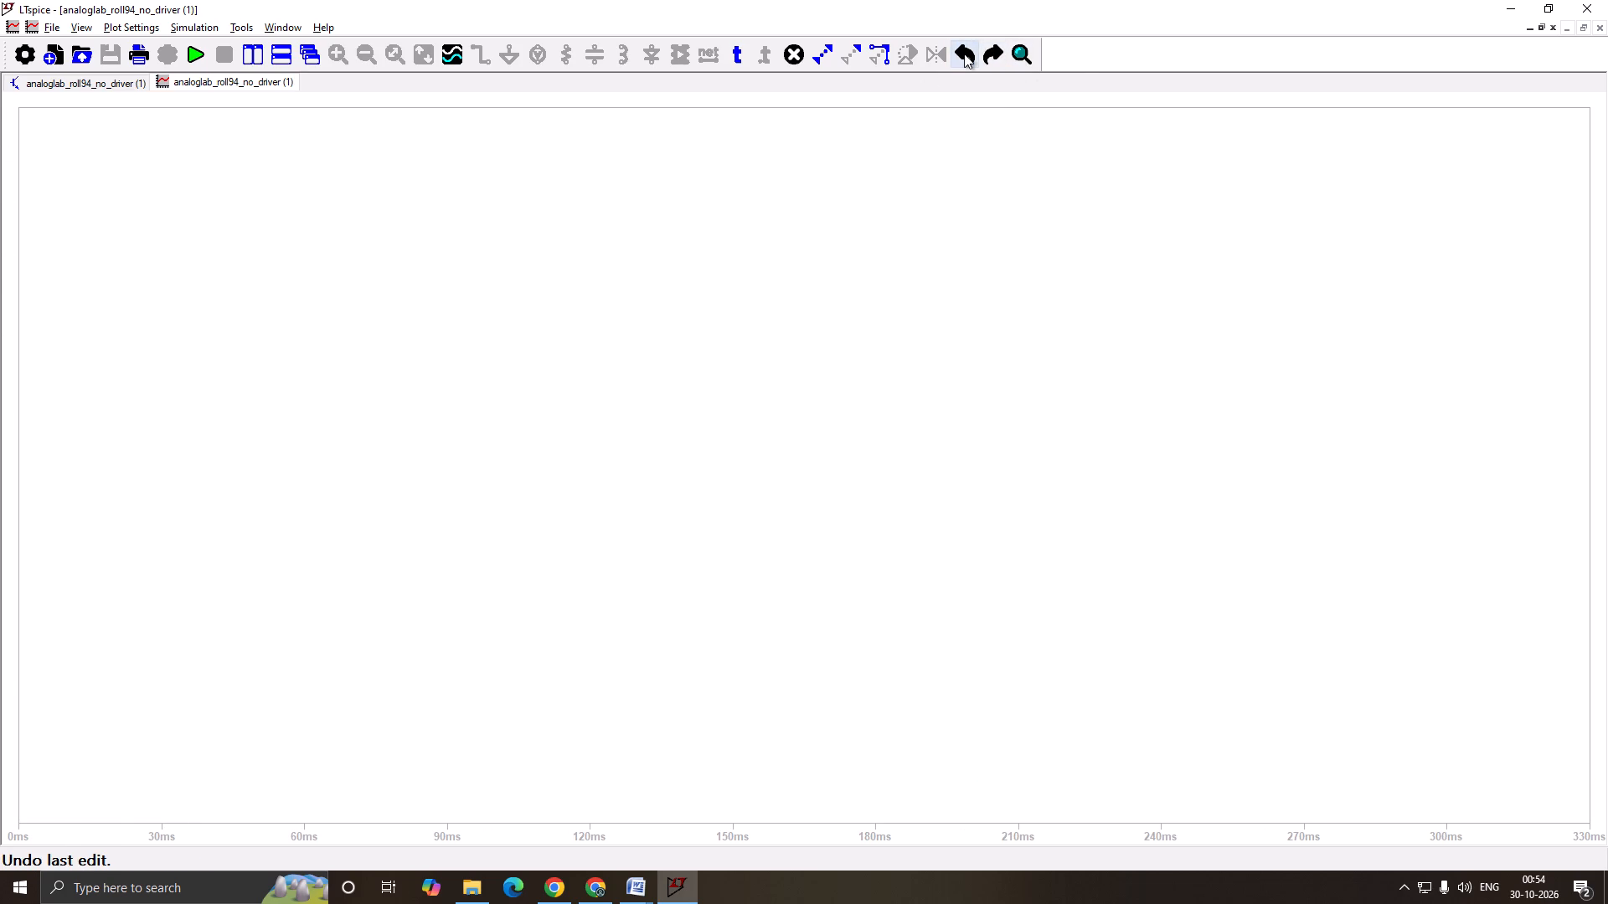
click(992, 50)
drag(35, 519, 61, 390)
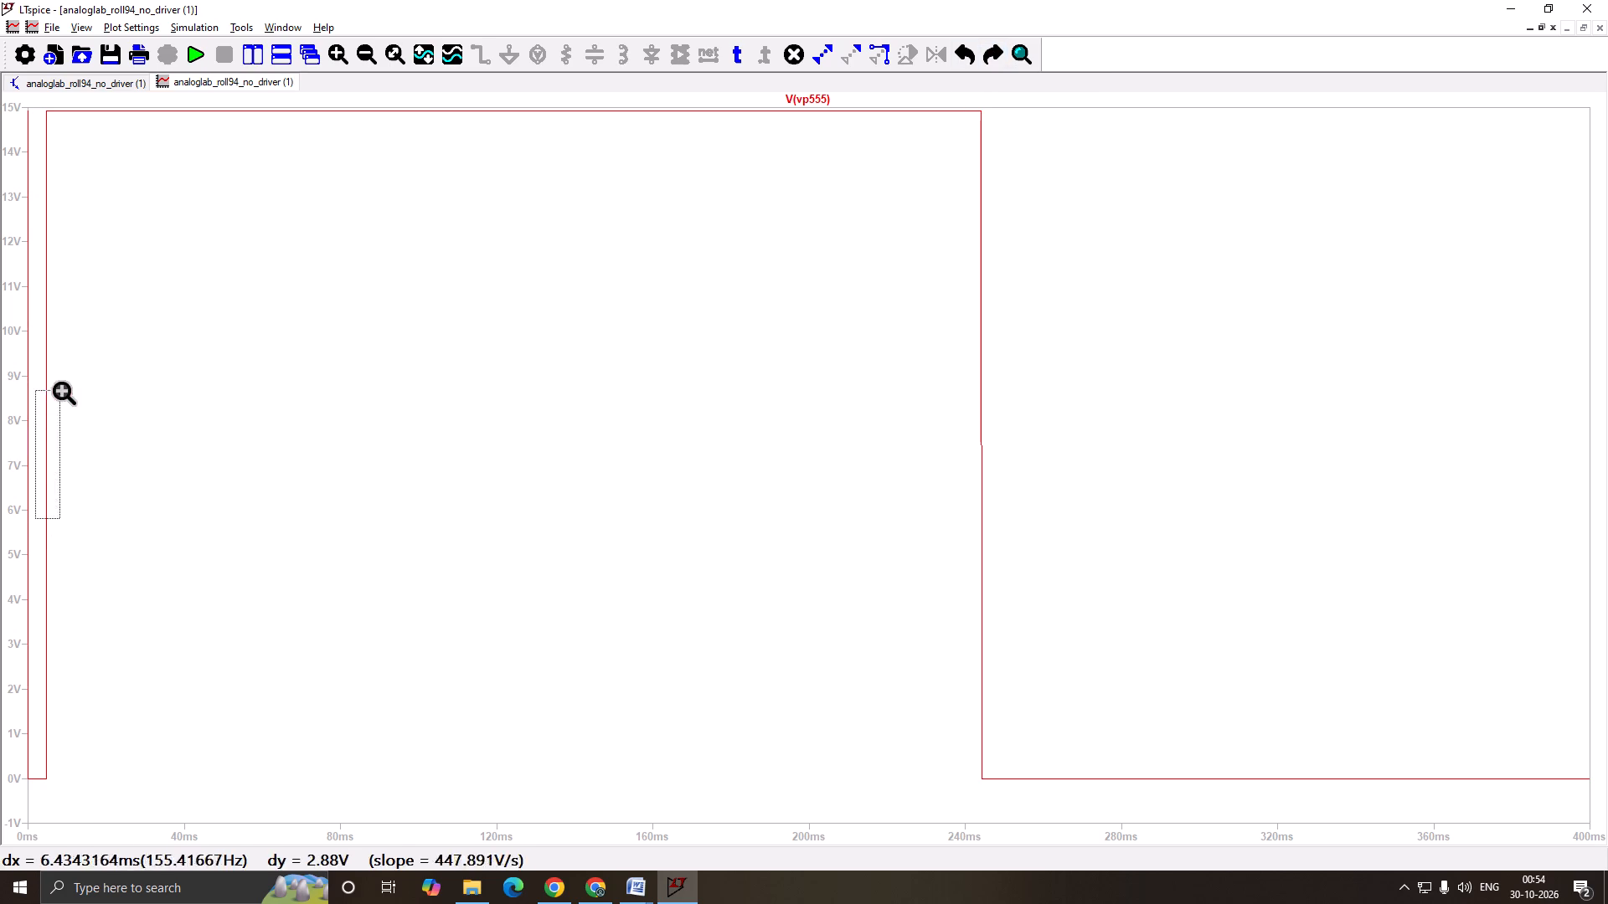
drag(61, 390, 86, 375)
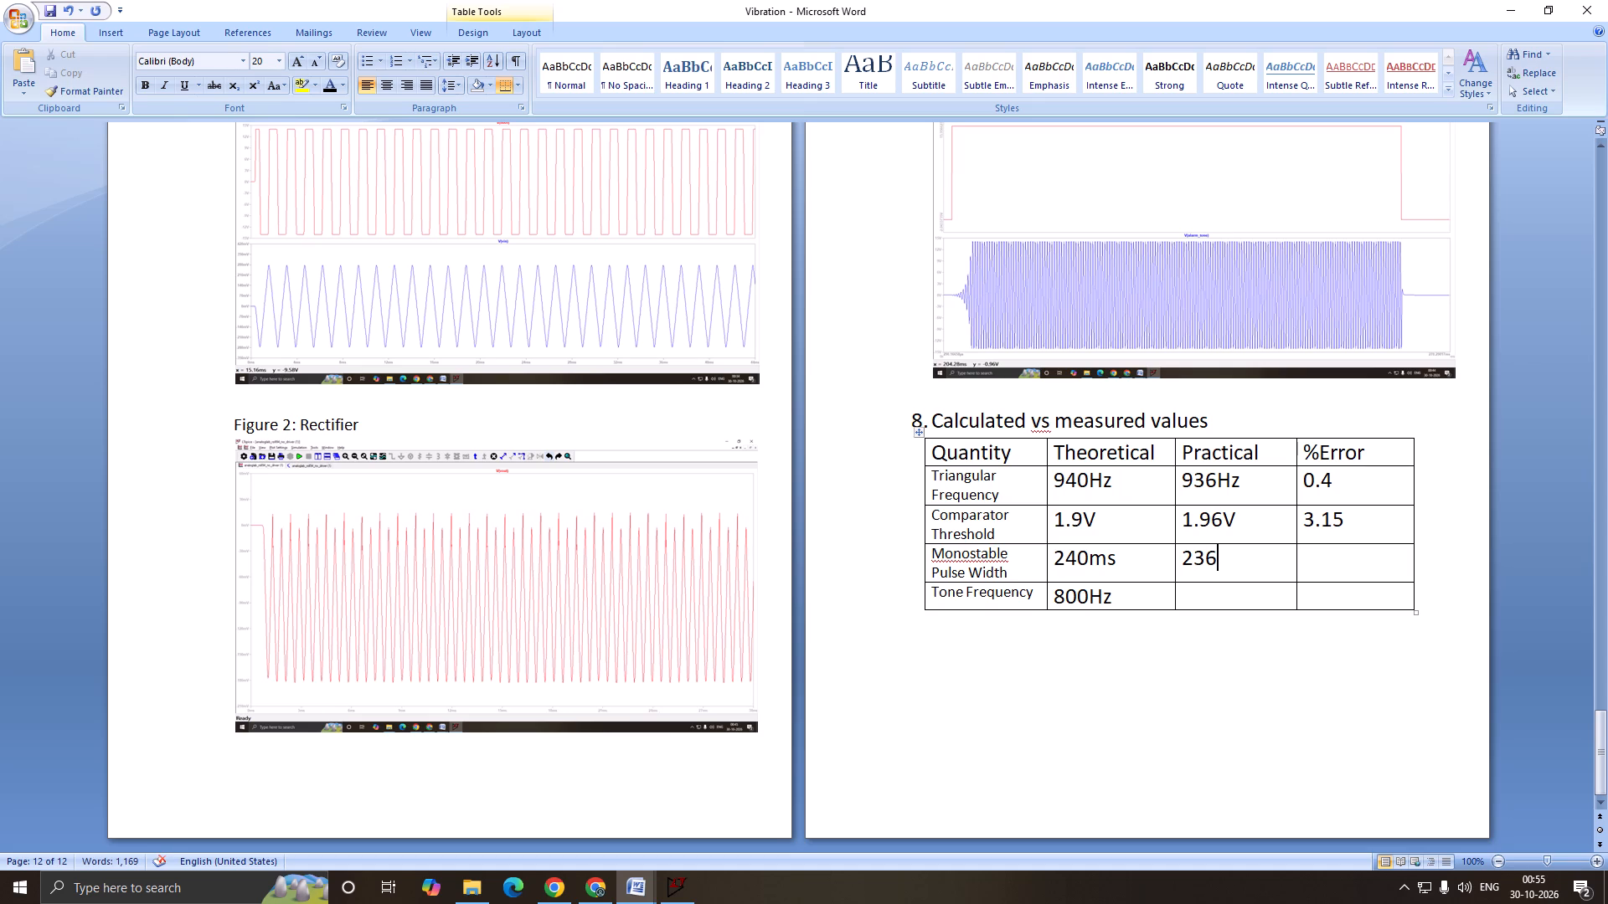
key(BackSpace)
key(9)
click(1395, 578)
text(0.41)
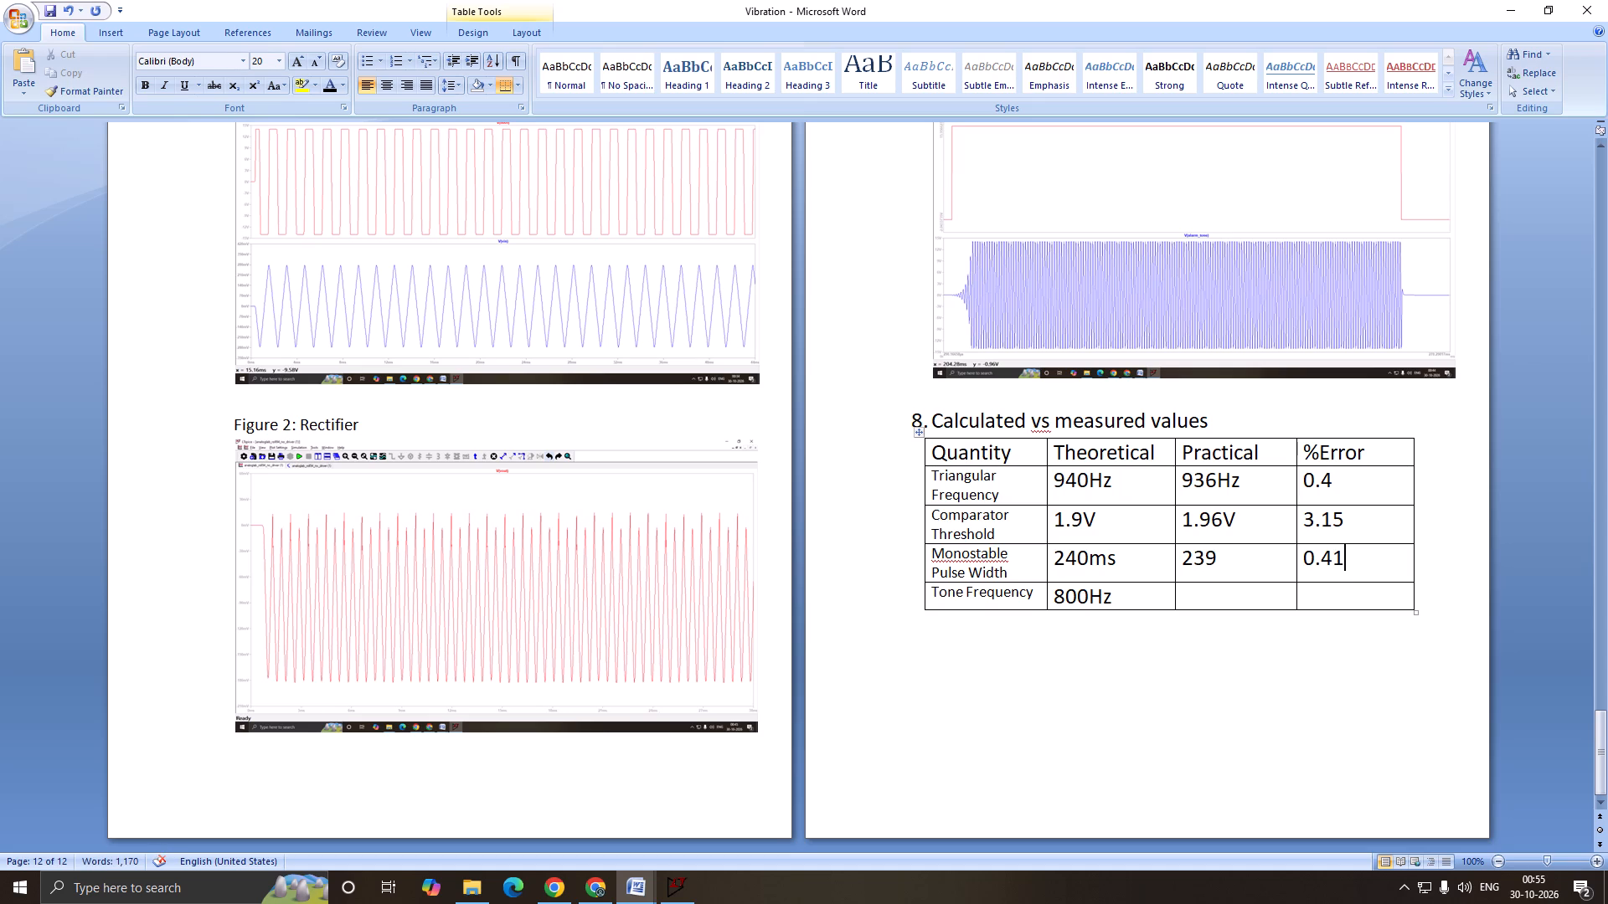
Select the empty Practical cell for Tone Frequency, switch to LTspice and close the V(vp555) waveform plot.
click(1223, 590)
click(678, 892)
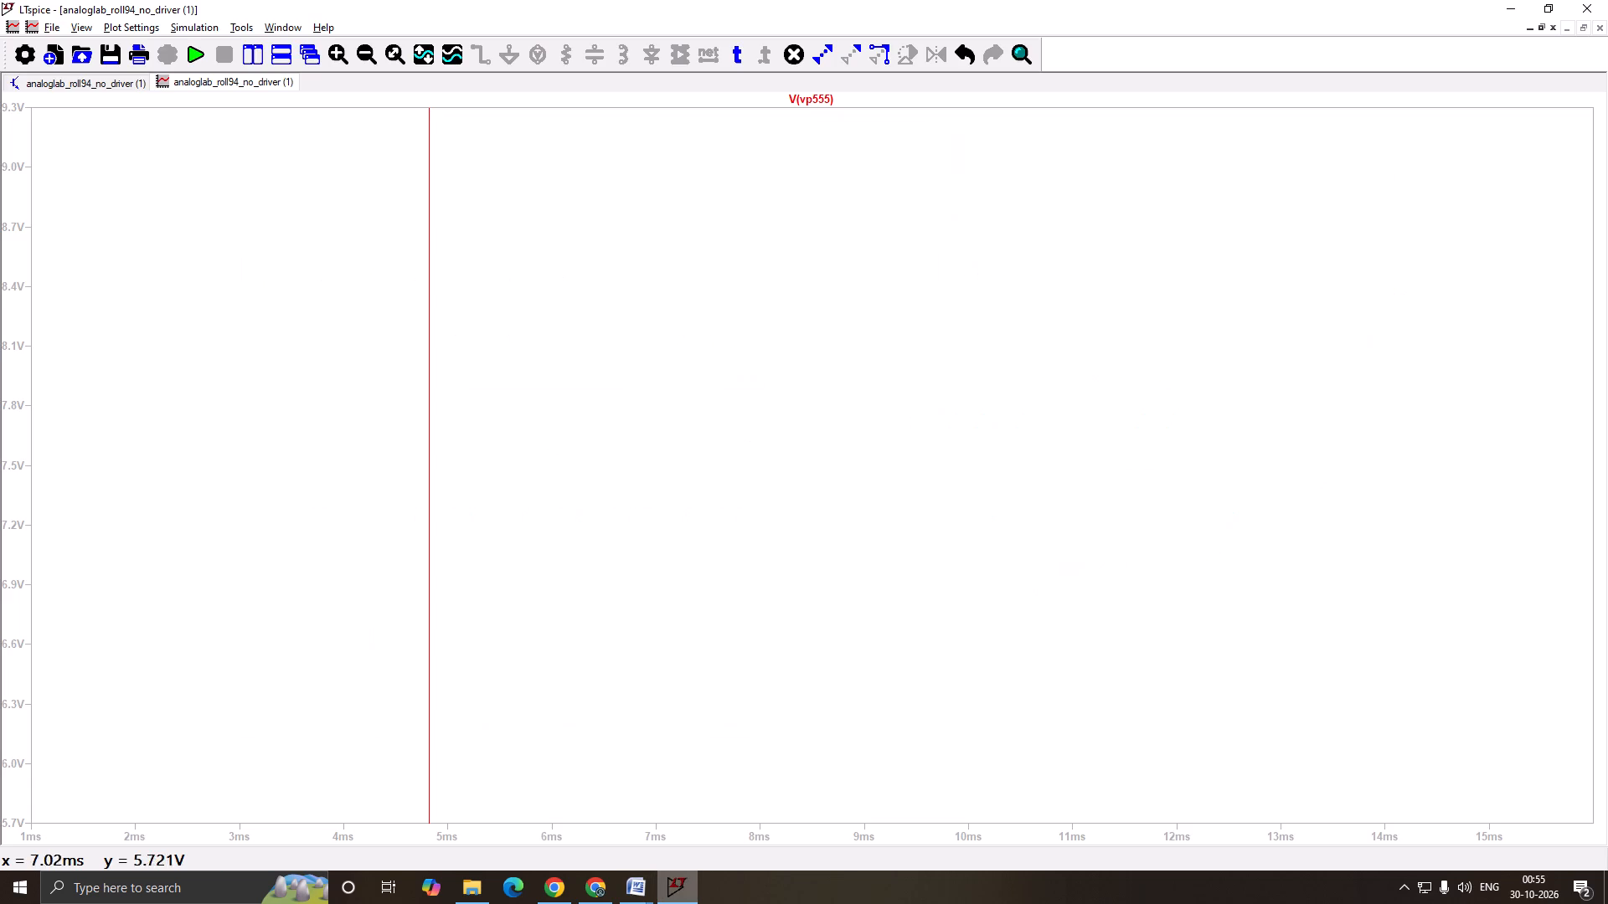
click(1605, 28)
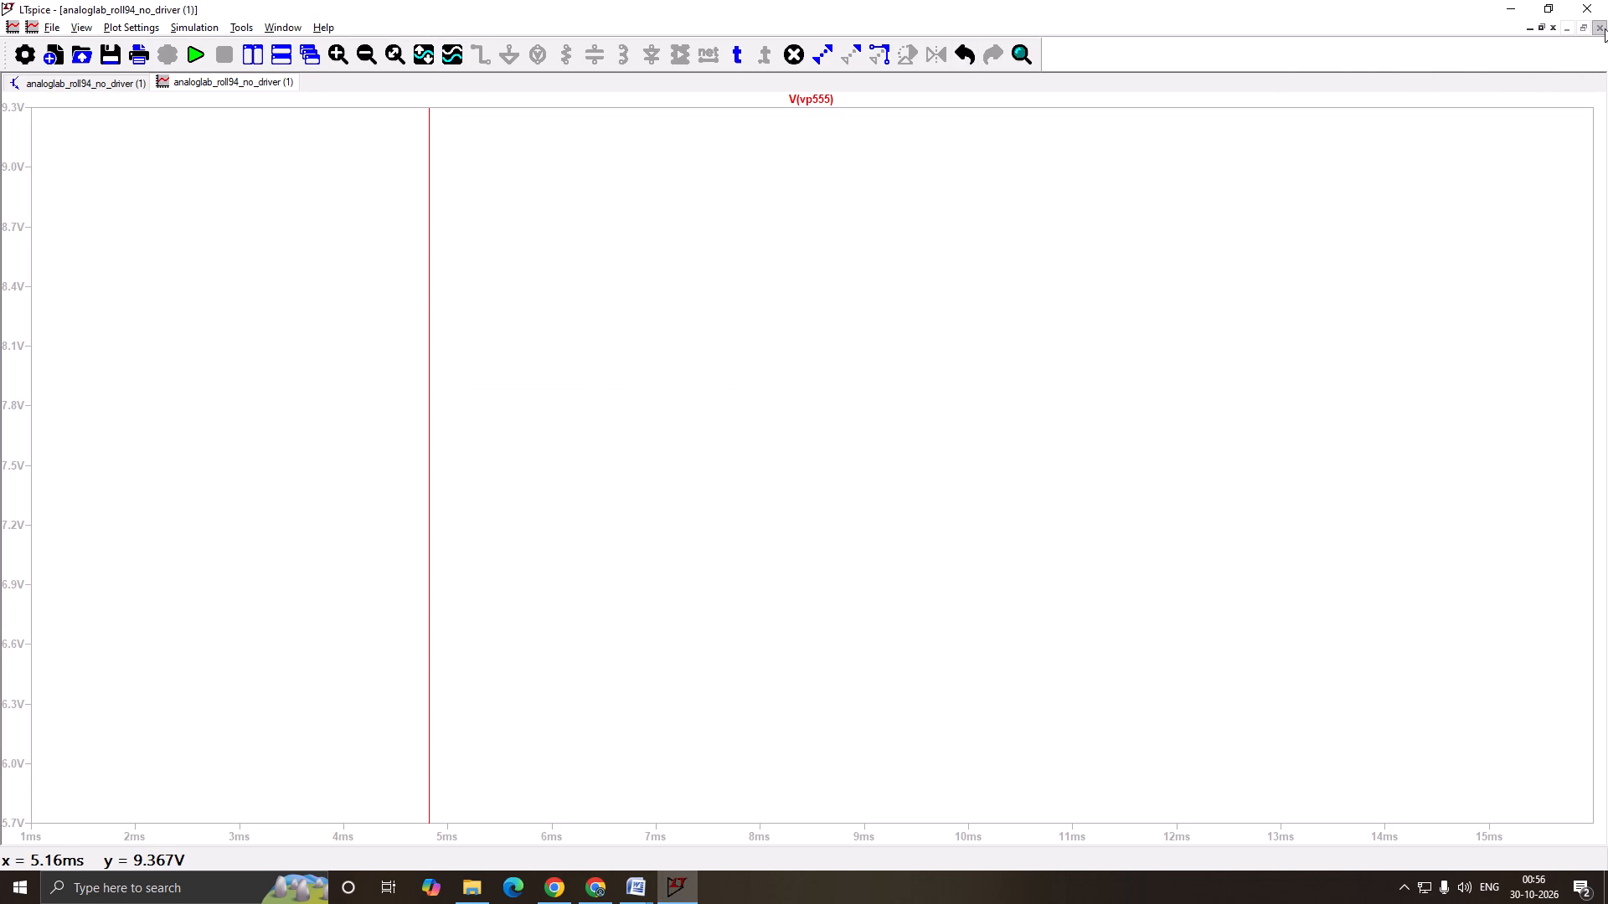